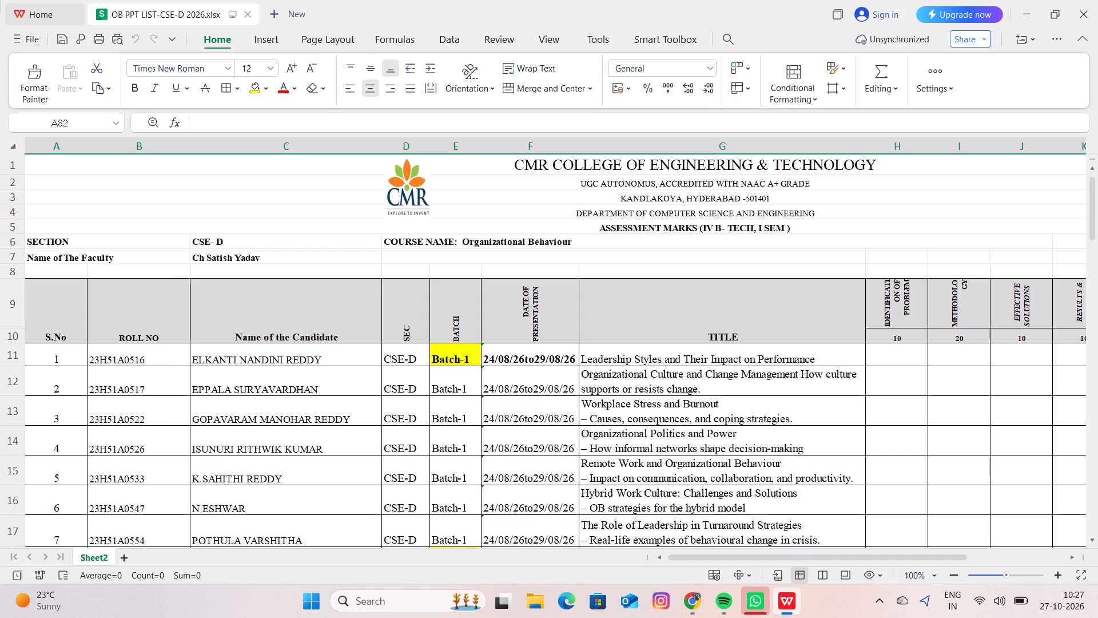
Select the whole title text "Work-Life Balance Practices-Stress Management Techniques in Corporates" inside cell G57 of the Batch-7 rows.
{"action": "scroll", "coordinate": [820, 446], "scroll_direction": "down", "scroll_amount": 10}
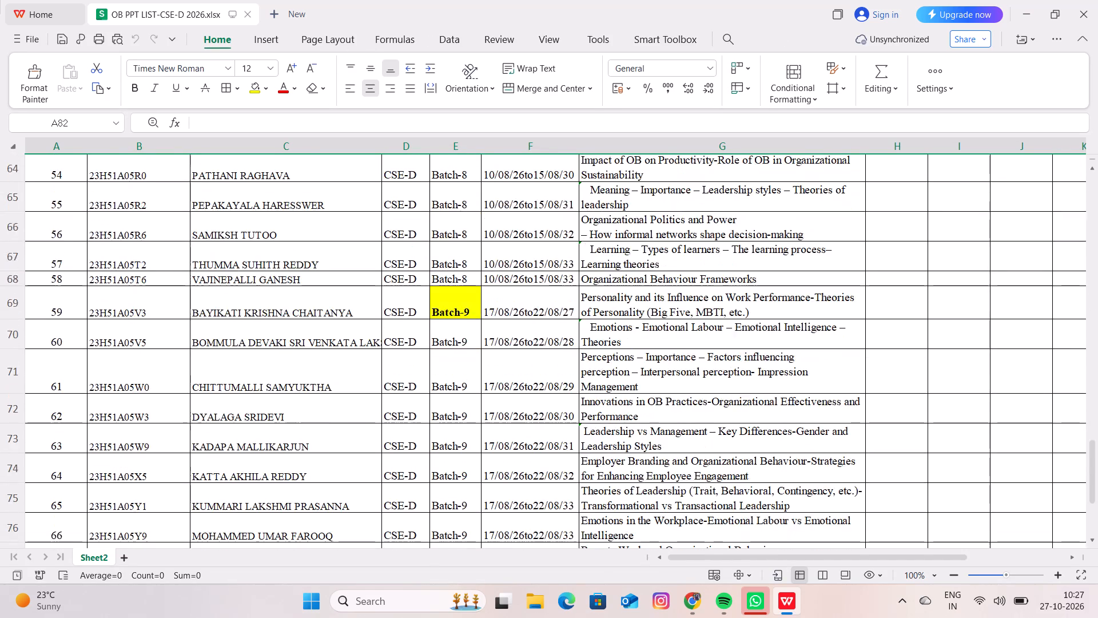
{"action": "scroll", "coordinate": [820, 446], "scroll_direction": "down", "scroll_amount": 2}
{"action": "scroll", "coordinate": [820, 446], "scroll_direction": "up", "scroll_amount": 7}
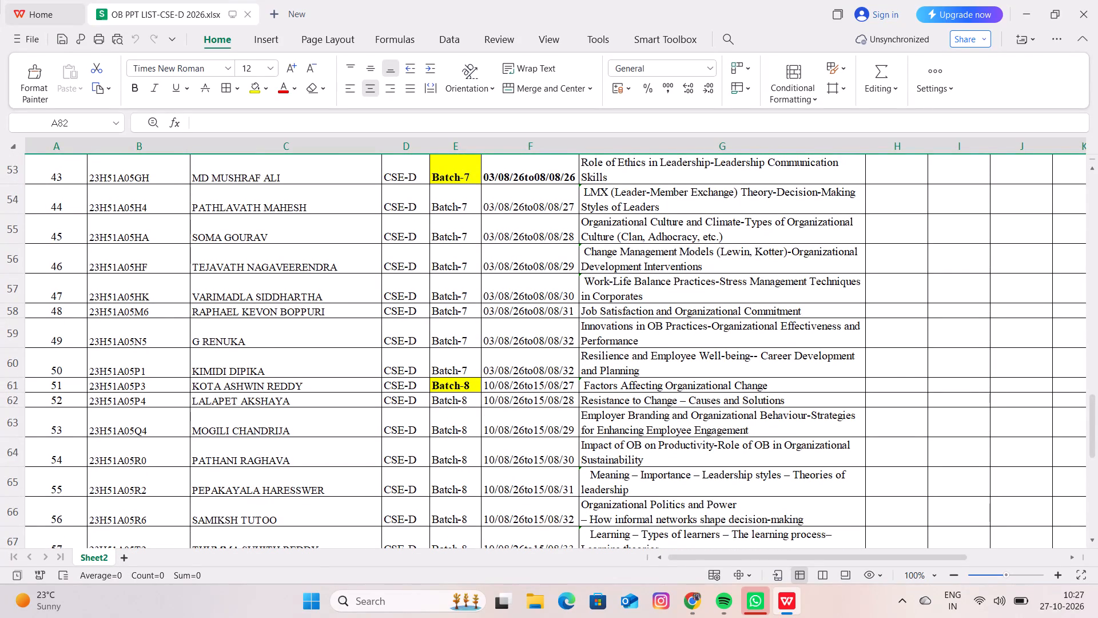
{"action": "left_click", "coordinate": [651, 295]}
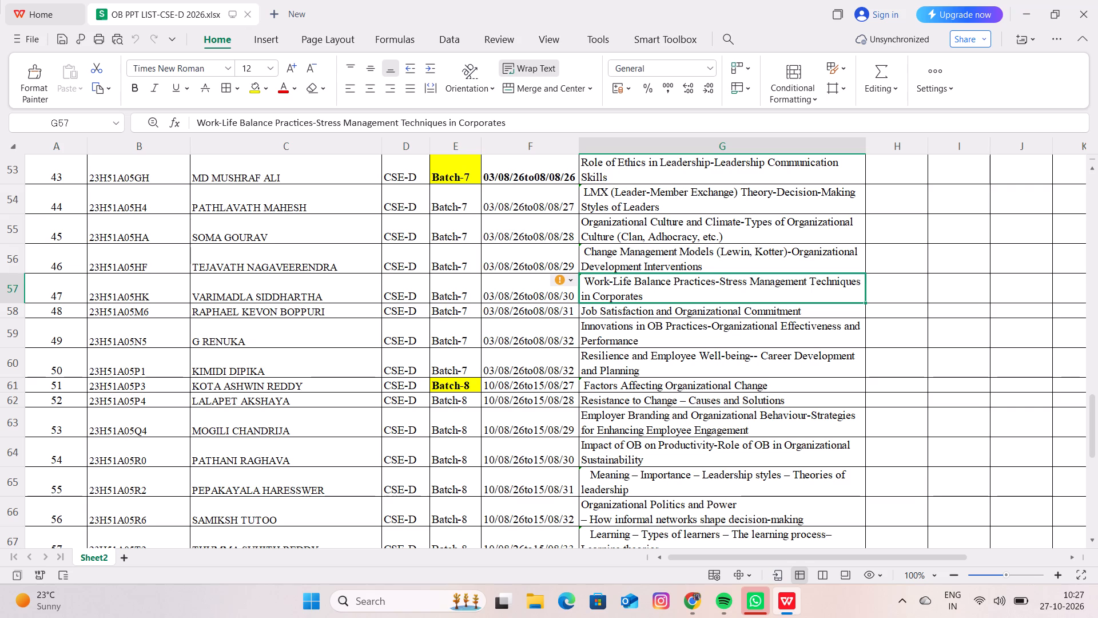
{"action": "left_click_drag", "start_coordinate": [648, 298], "coordinate": [655, 298]}
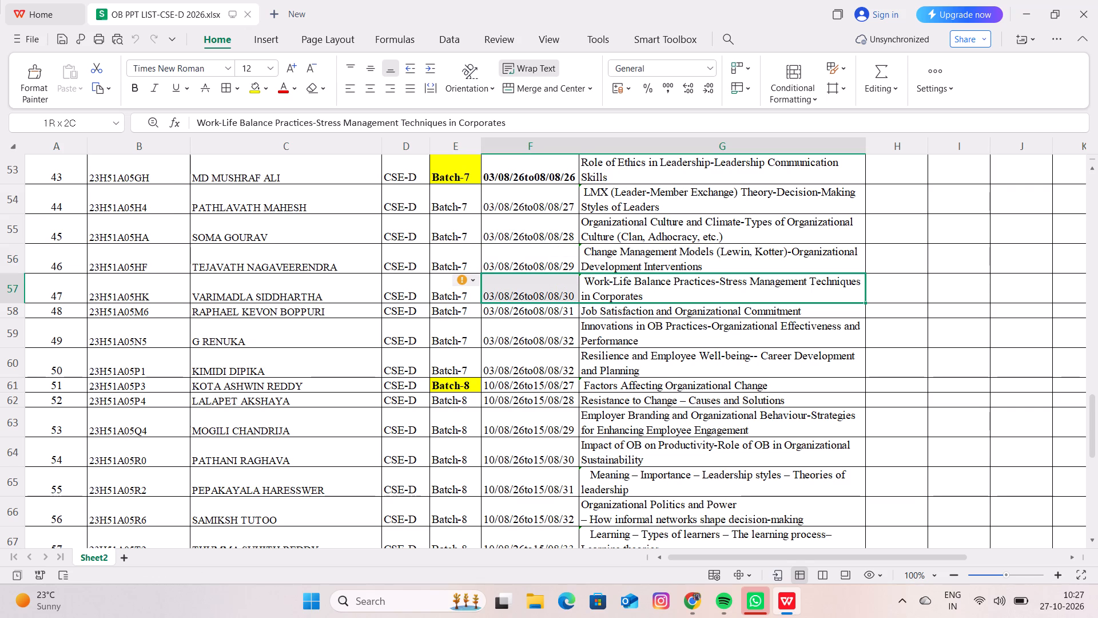
{"action": "left_click_drag", "start_coordinate": [655, 298], "coordinate": [657, 299]}
{"action": "left_click", "coordinate": [656, 299]}
{"action": "left_click_drag", "start_coordinate": [656, 299], "coordinate": [647, 295]}
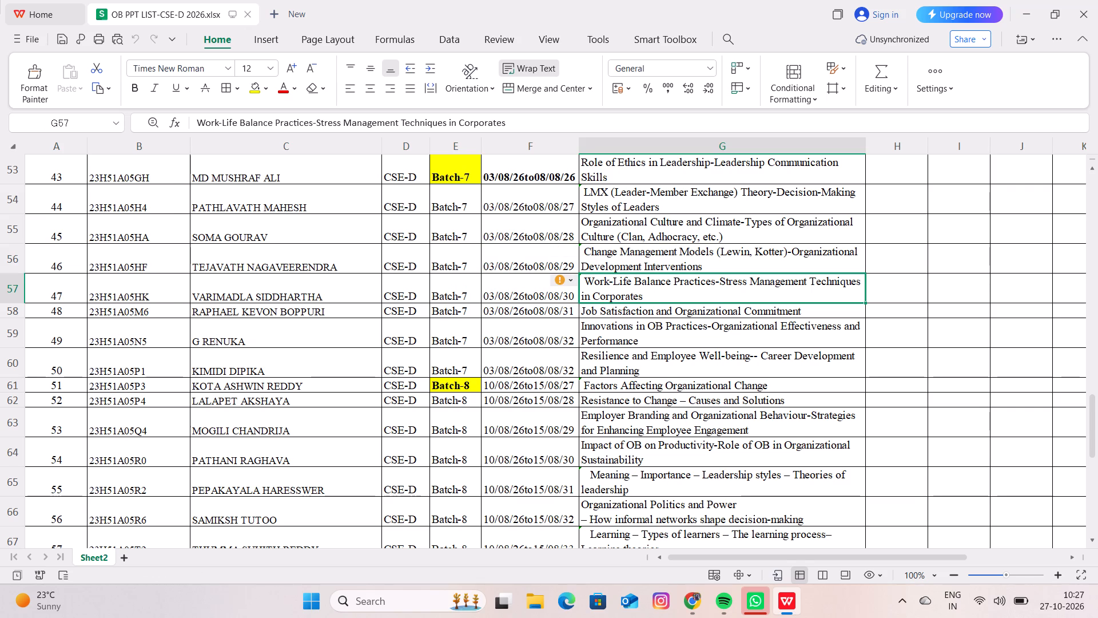
{"action": "left_click_drag", "start_coordinate": [647, 295], "coordinate": [651, 298]}
{"action": "left_click", "coordinate": [651, 298]}
{"action": "left_click_drag", "start_coordinate": [651, 298], "coordinate": [584, 284]}
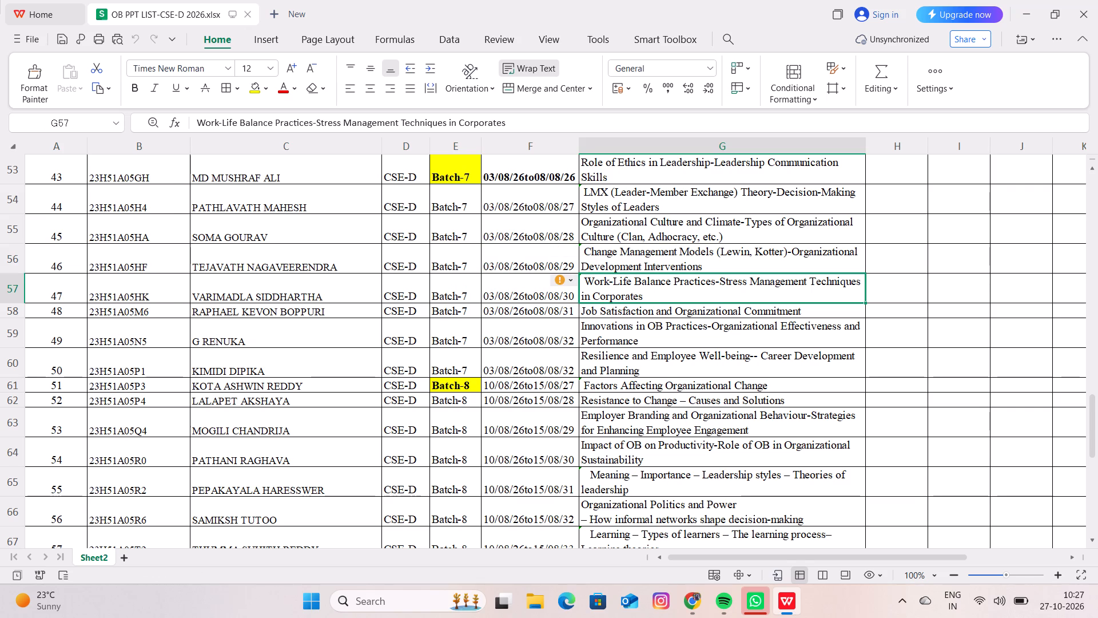
{"action": "left_click", "coordinate": [592, 284]}
{"action": "left_click_drag", "start_coordinate": [592, 284], "coordinate": [603, 284]}
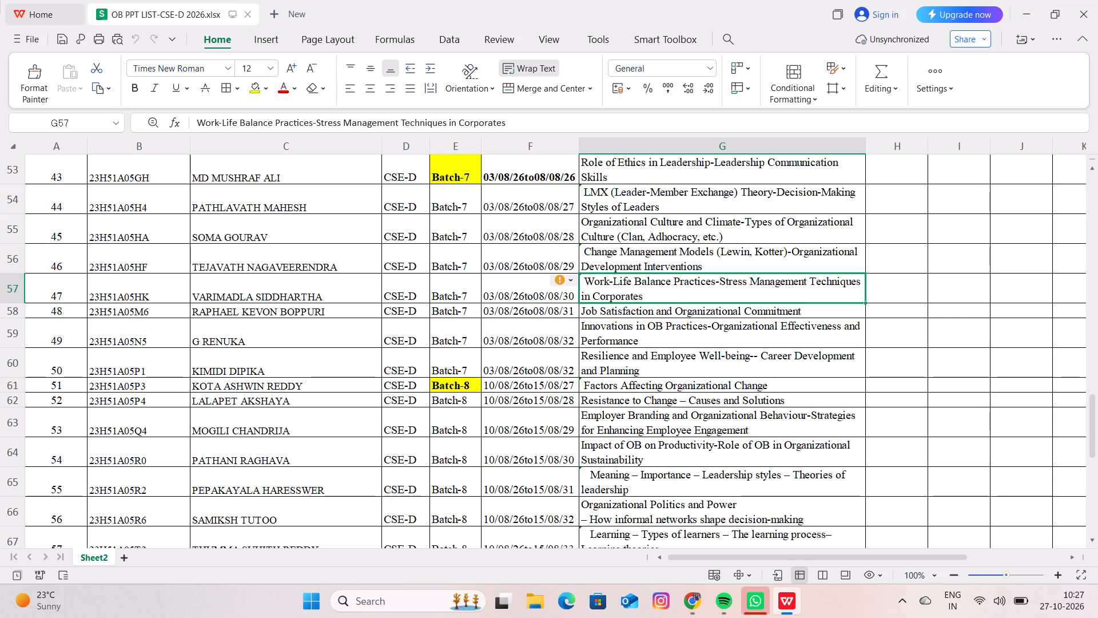
{"action": "left_click", "coordinate": [654, 300]}
{"action": "left_click_drag", "start_coordinate": [654, 300], "coordinate": [555, 244]}
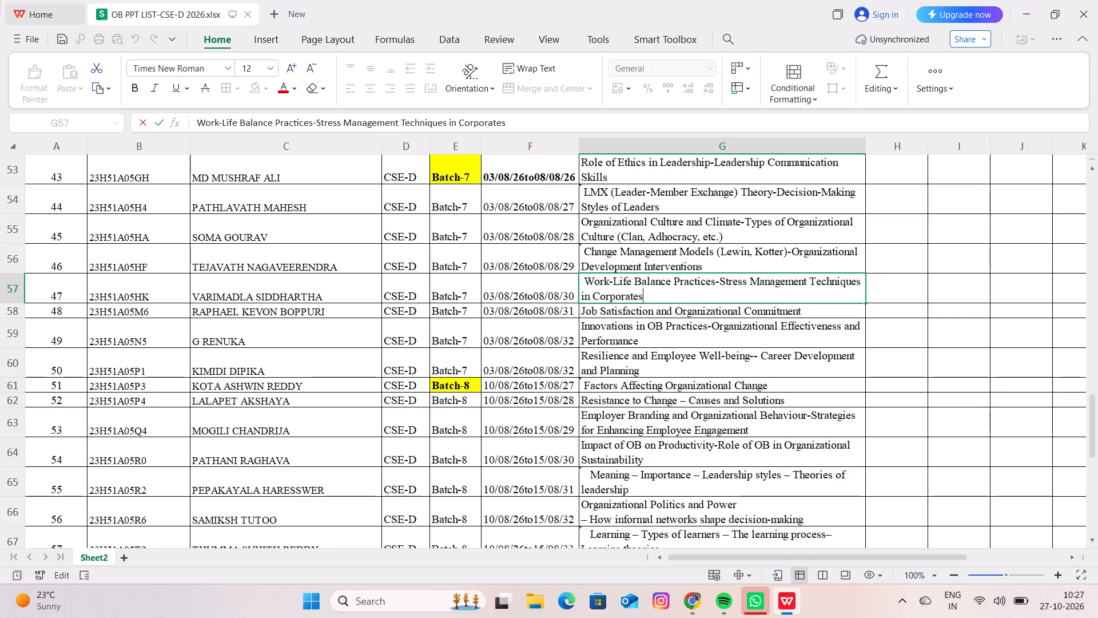
{"action": "left_click_drag", "start_coordinate": [555, 244], "coordinate": [566, 249]}
{"action": "left_click_drag", "start_coordinate": [647, 297], "coordinate": [601, 282]}
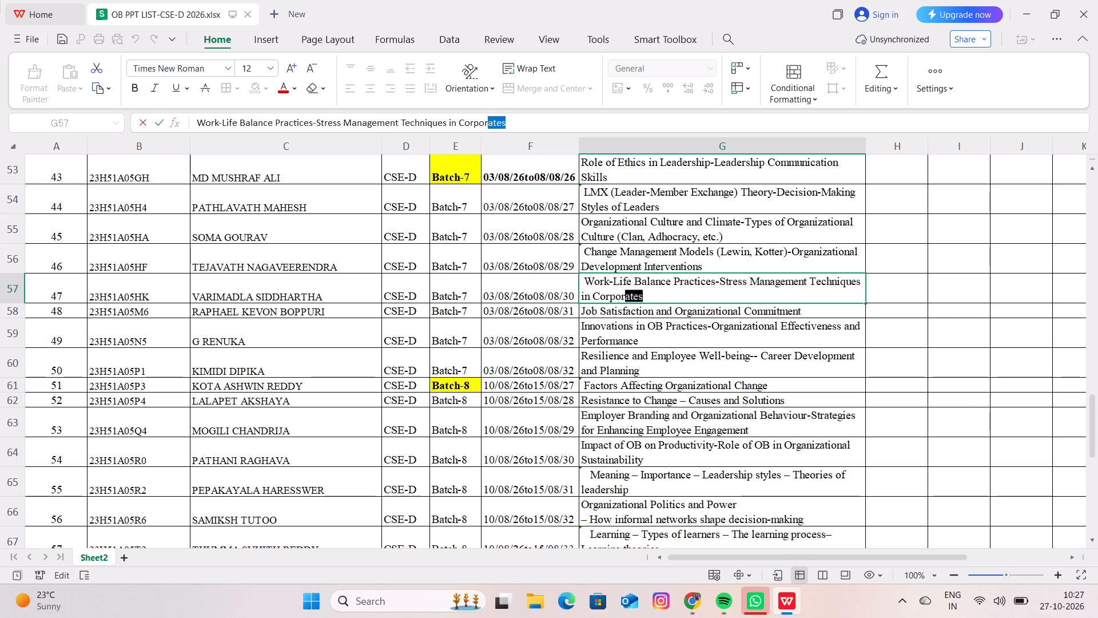
{"action": "left_click_drag", "start_coordinate": [601, 282], "coordinate": [582, 279]}
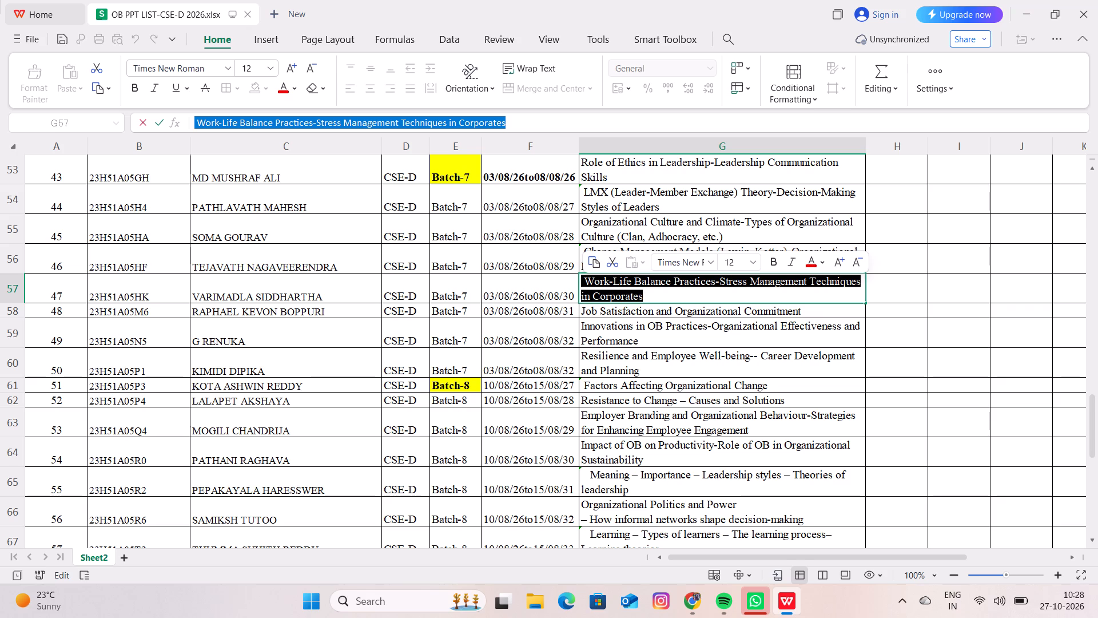
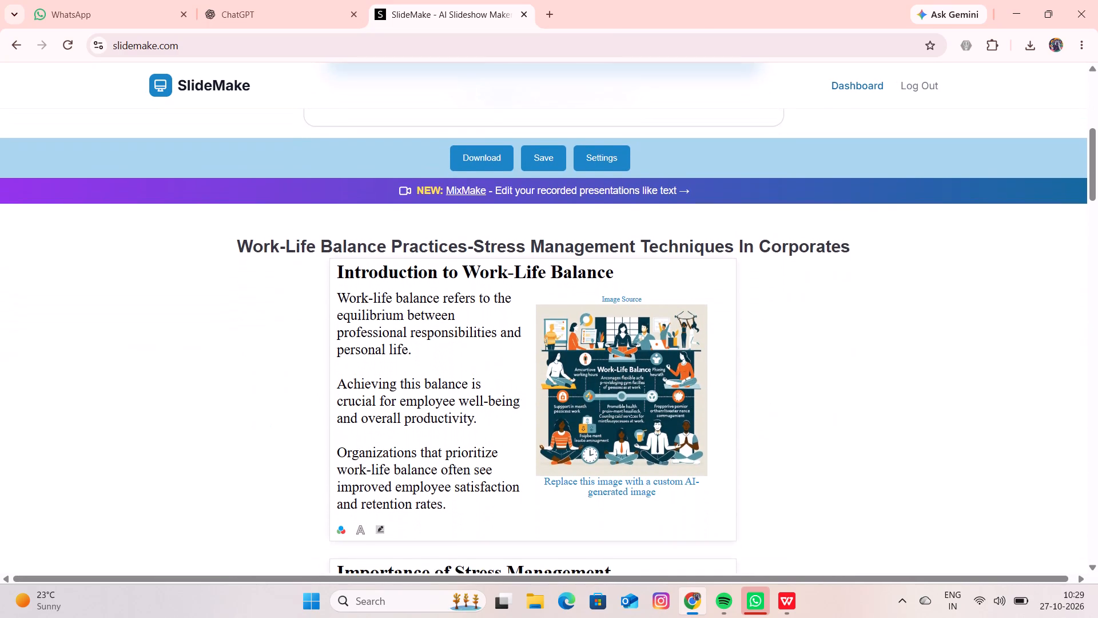
{"action": "scroll", "coordinate": [440, 425], "scroll_direction": "up", "scroll_amount": 1}
Download the generated presentation as a PPTX file.
{"action": "left_click", "coordinate": [470, 212]}
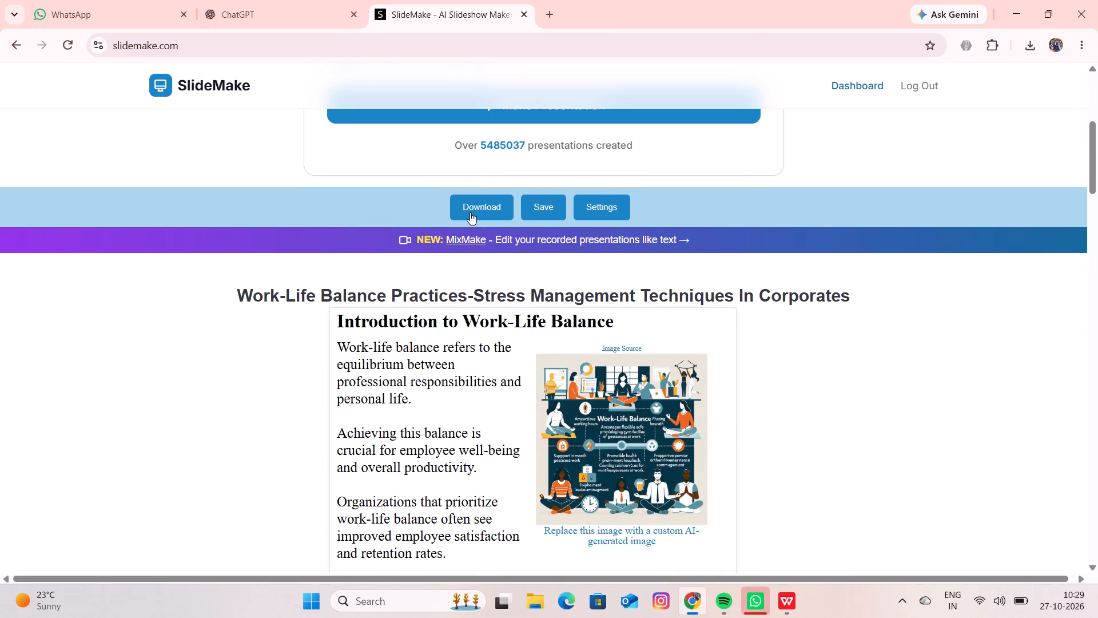
{"action": "left_click", "coordinate": [494, 323]}
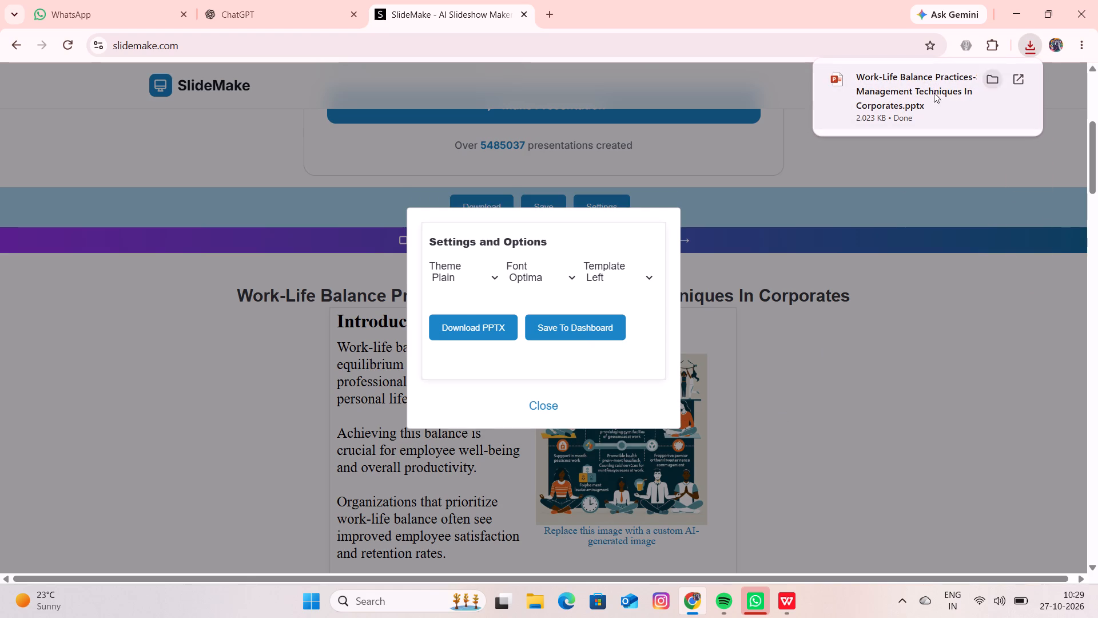
Open the downloaded work-life balance presentation in PowerPoint and enable editing.
{"action": "double_click", "coordinate": [929, 95]}
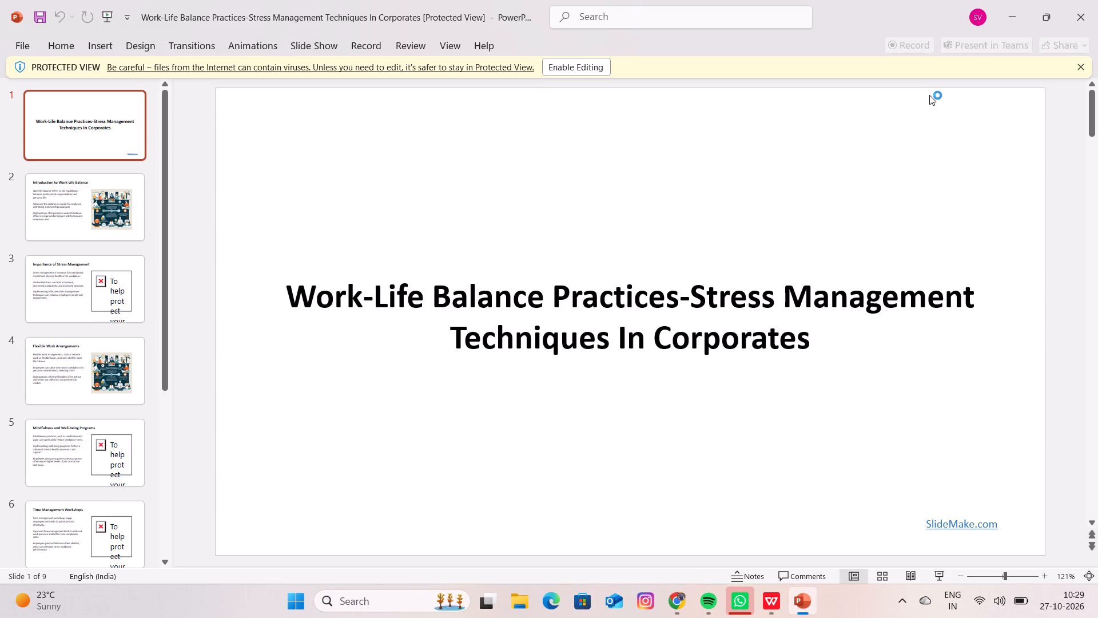
{"action": "left_click", "coordinate": [561, 65]}
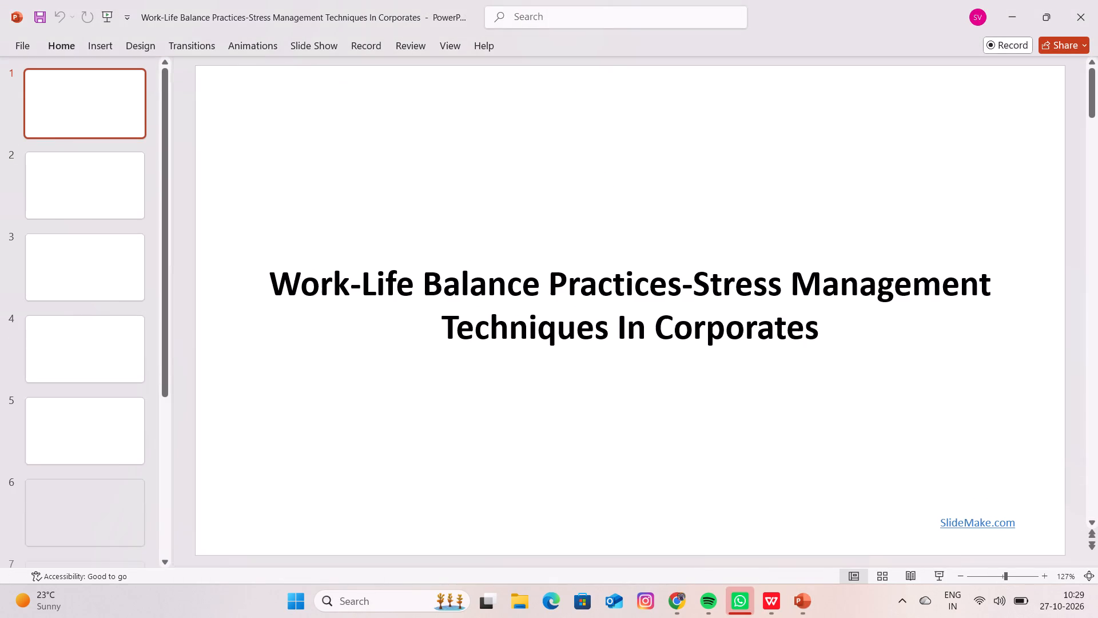
Delete the SlideMake.com link text box from the lower-right corner of the title slide.
{"action": "left_click", "coordinate": [944, 524]}
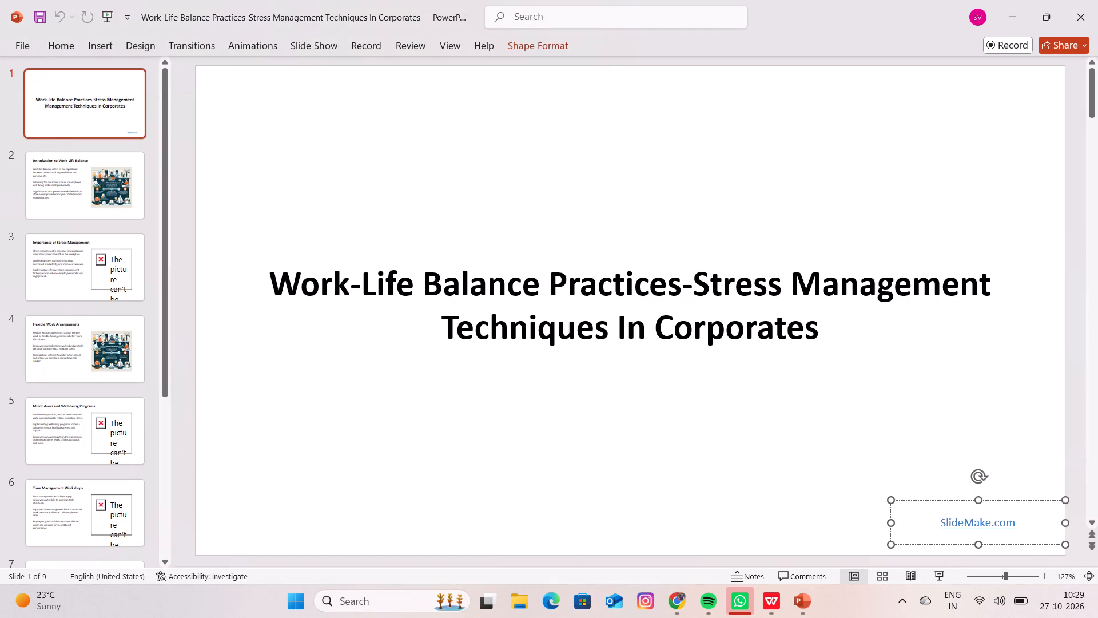
{"action": "key", "text": "Delete"}
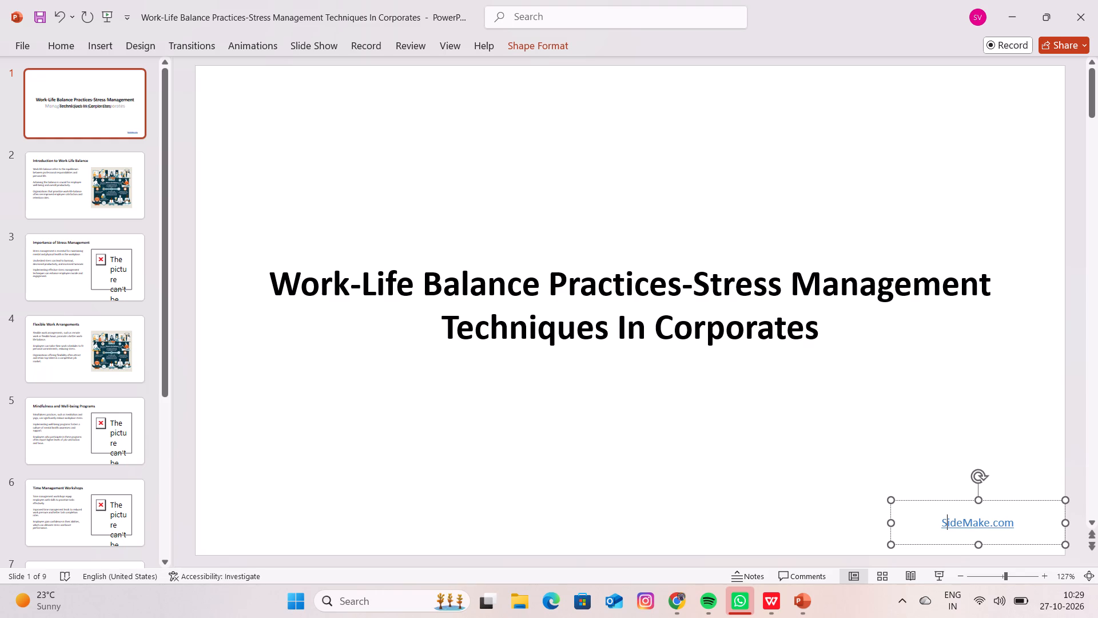
{"action": "left_click", "coordinate": [1002, 519]}
{"action": "right_click", "coordinate": [1002, 519]}
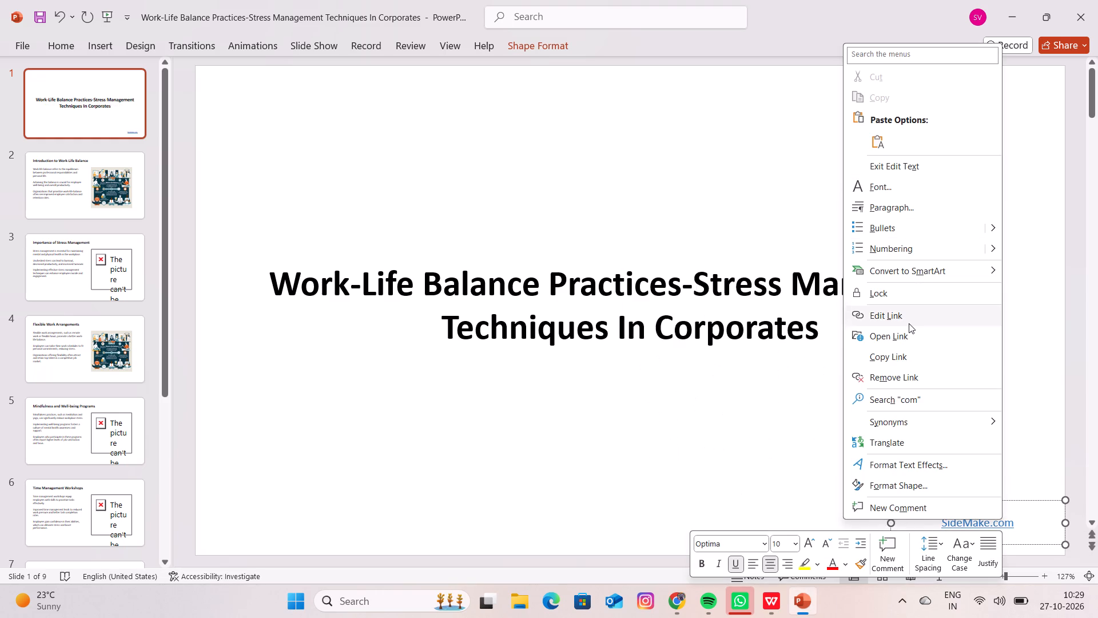
{"action": "left_click", "coordinate": [706, 418]}
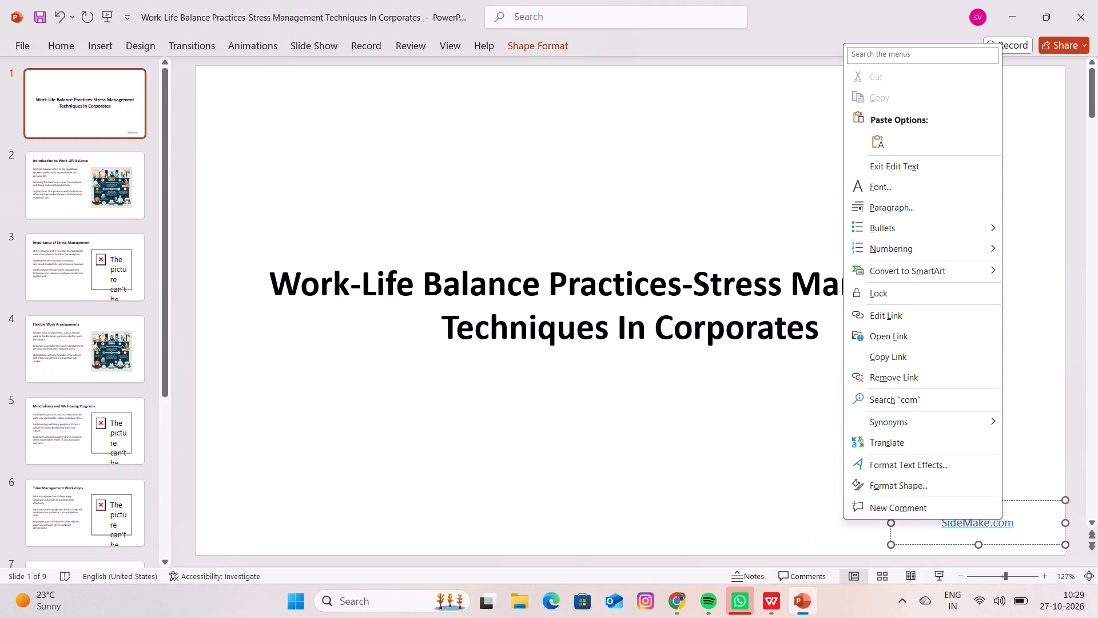
{"action": "left_click", "coordinate": [929, 508]}
{"action": "key", "text": "Delete"}
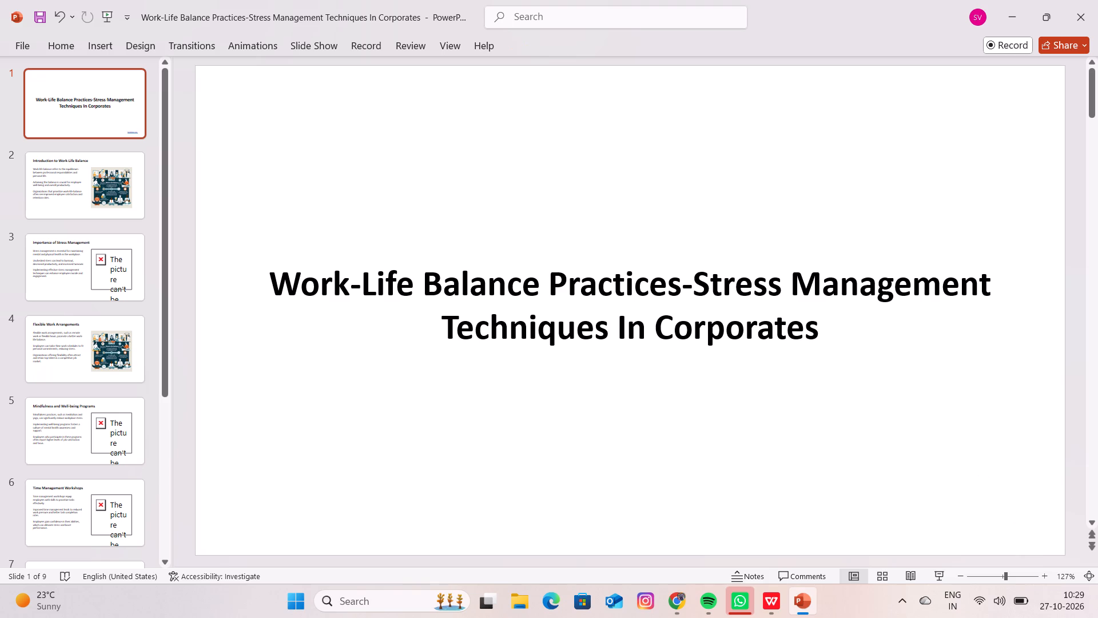
Insert a text box in the lower-right area of the title slide, below the title.
{"action": "left_click", "coordinate": [108, 43]}
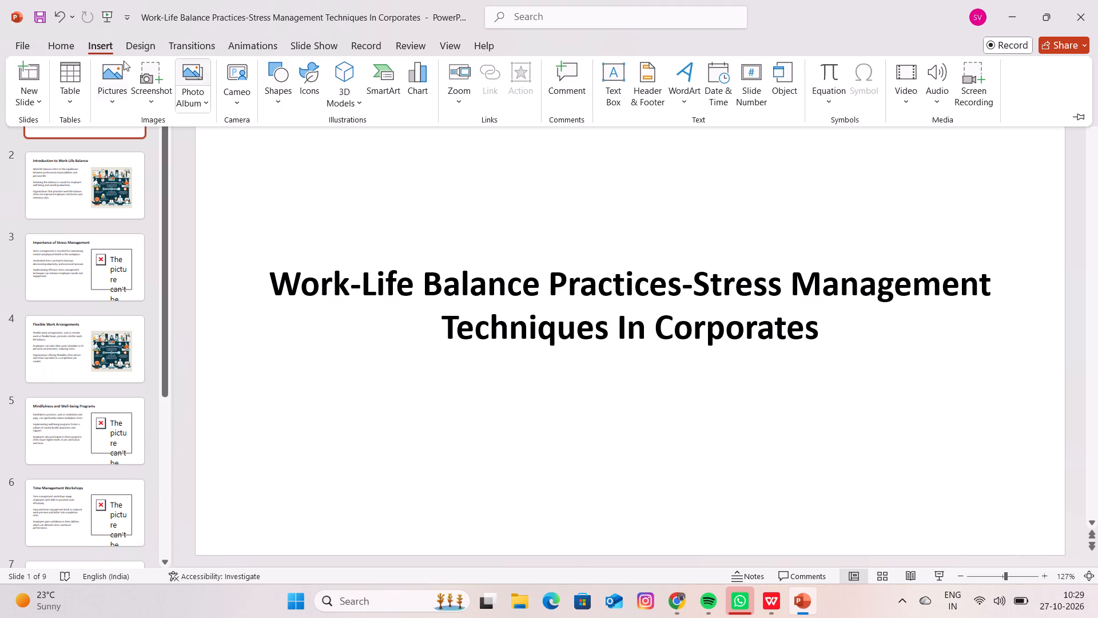
{"action": "left_click", "coordinate": [611, 93]}
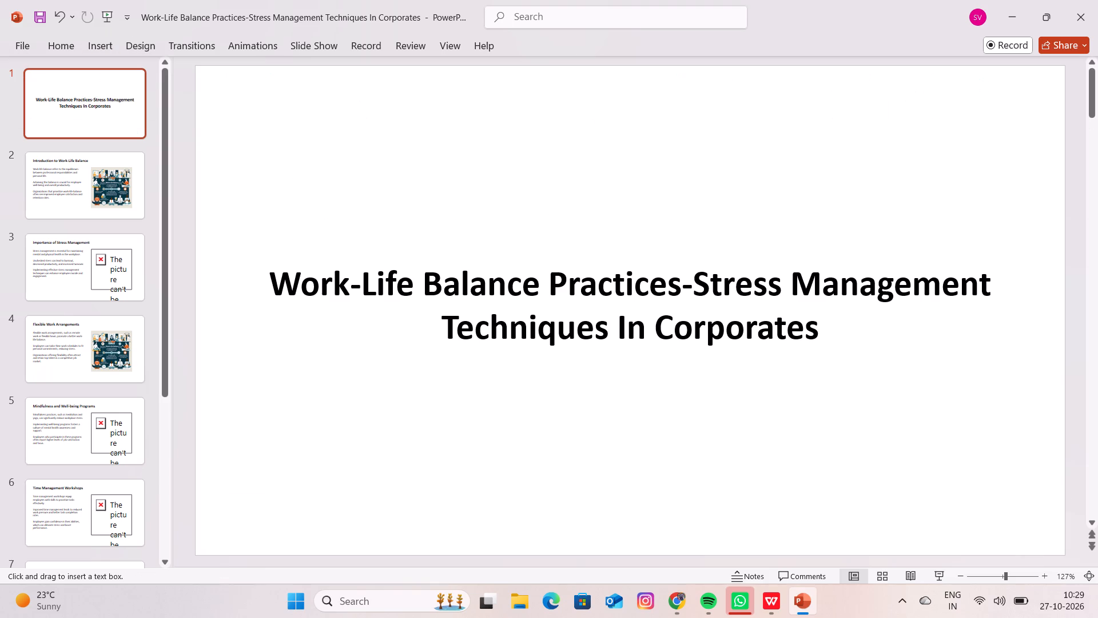
{"action": "left_click", "coordinate": [898, 488]}
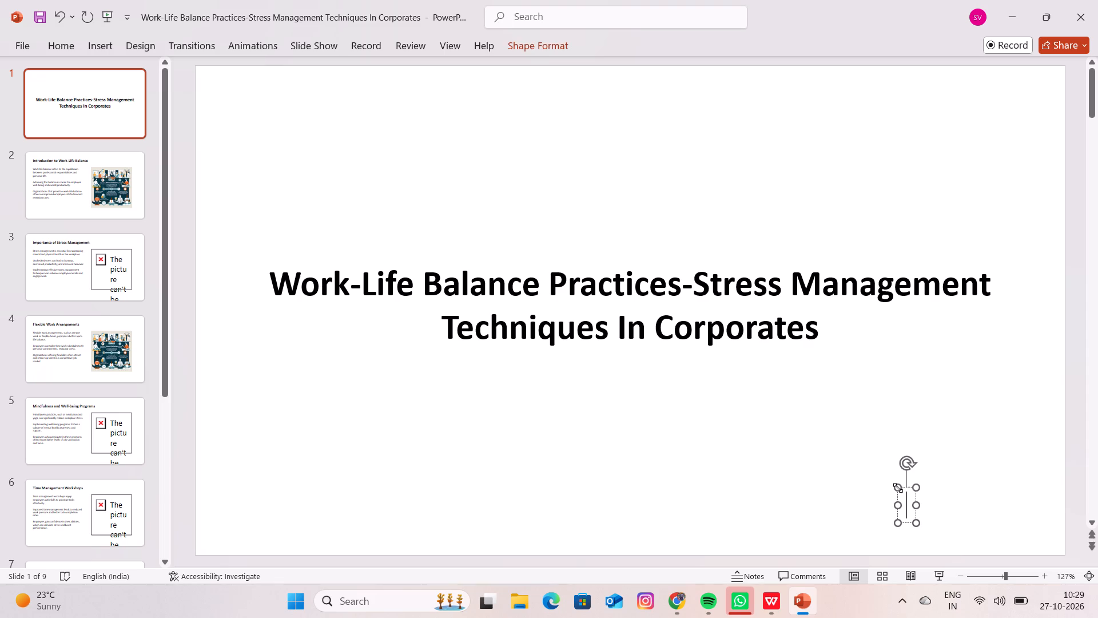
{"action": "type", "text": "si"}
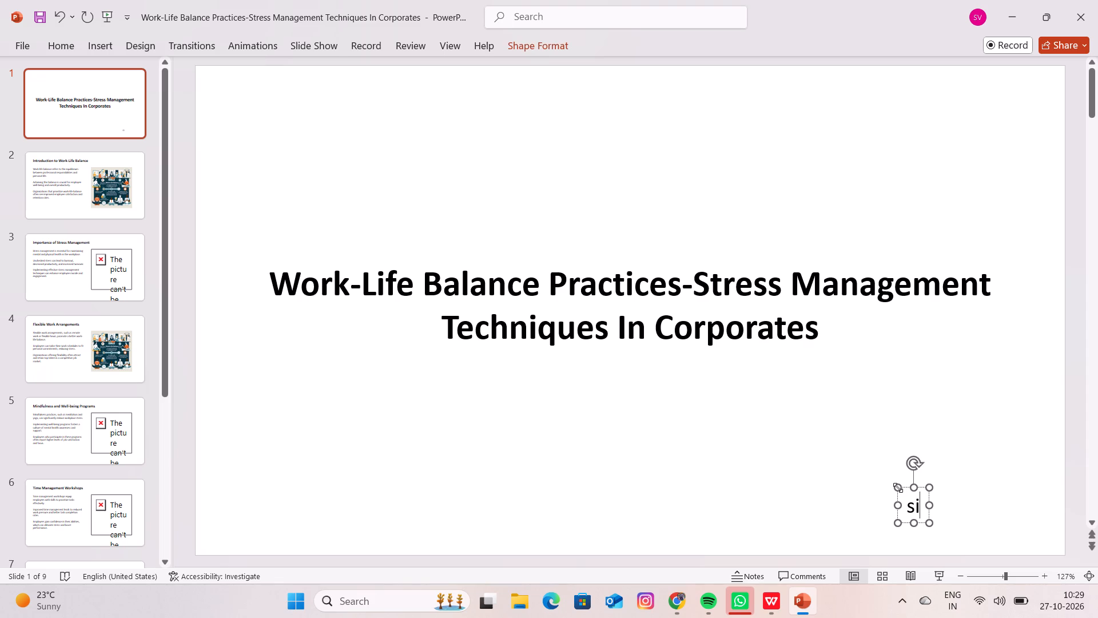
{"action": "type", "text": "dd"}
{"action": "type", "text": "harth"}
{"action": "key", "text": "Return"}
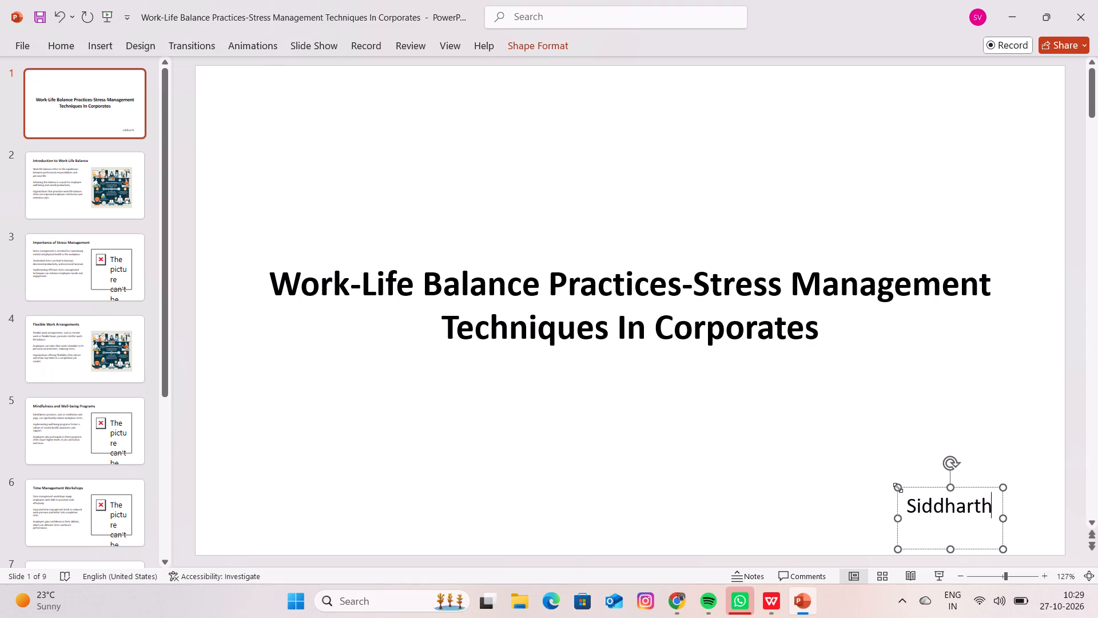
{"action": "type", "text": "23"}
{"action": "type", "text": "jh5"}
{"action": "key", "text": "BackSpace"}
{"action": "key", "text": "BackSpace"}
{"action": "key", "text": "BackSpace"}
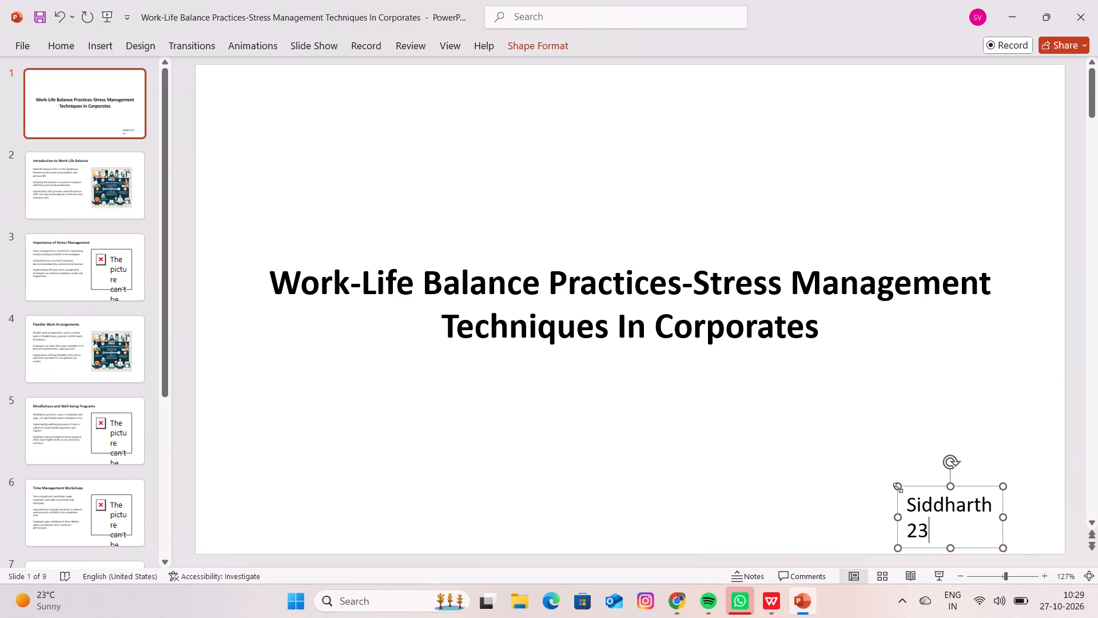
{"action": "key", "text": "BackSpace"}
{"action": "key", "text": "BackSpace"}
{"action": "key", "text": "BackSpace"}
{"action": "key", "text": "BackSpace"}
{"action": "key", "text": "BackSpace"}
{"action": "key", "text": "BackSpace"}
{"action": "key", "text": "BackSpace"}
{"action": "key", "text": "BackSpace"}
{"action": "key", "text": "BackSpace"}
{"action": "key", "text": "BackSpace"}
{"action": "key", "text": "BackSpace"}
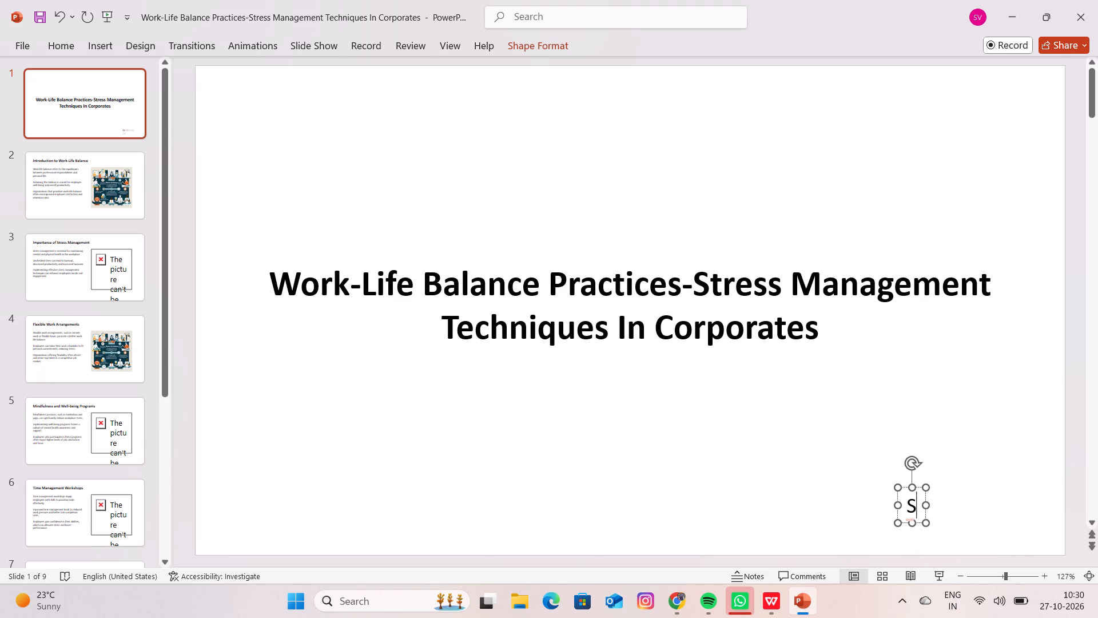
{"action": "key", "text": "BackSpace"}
Enter the presenter's first name in capitals in the new text box, with the roll number on the line below.
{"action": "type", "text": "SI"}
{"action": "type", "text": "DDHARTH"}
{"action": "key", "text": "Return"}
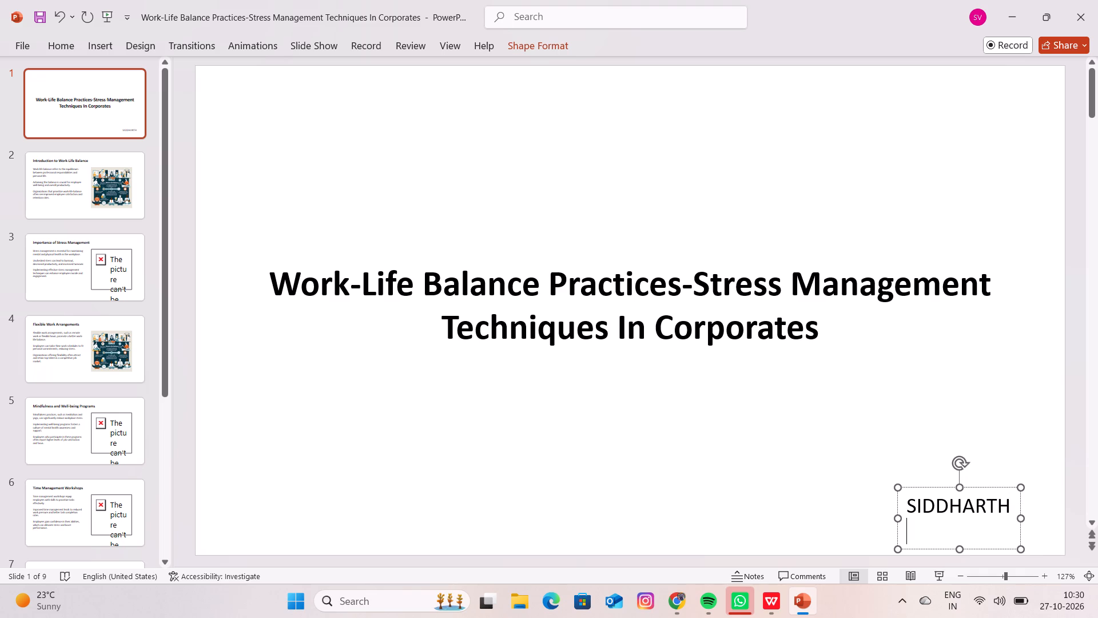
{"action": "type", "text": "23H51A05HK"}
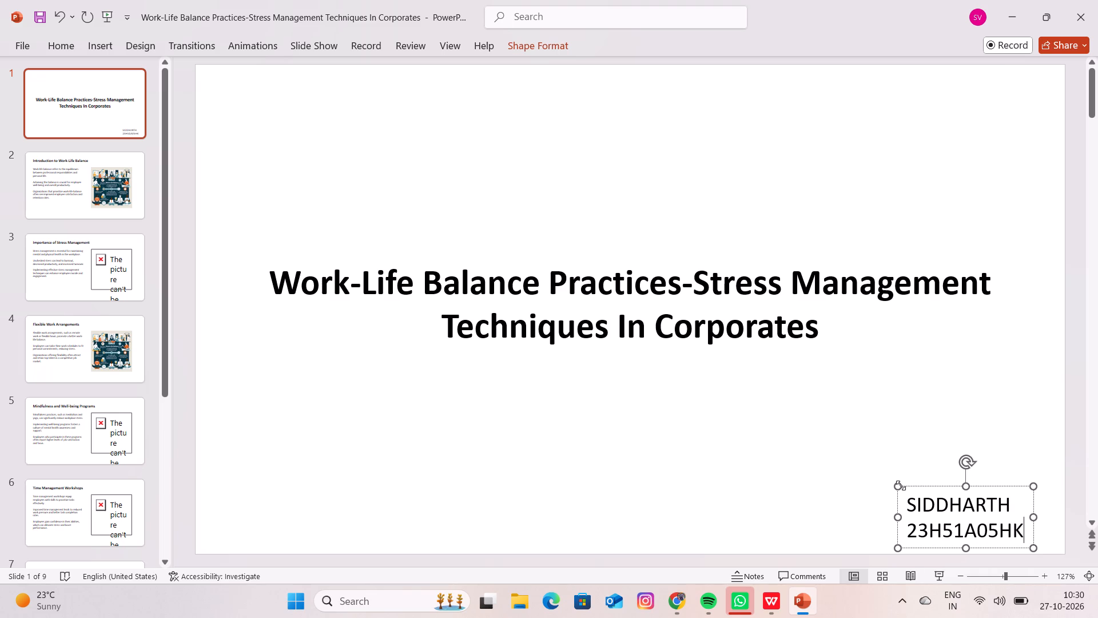
Move the name and roll number text box slightly up and to the right on the title slide.
{"action": "left_click_drag", "start_coordinate": [905, 488], "coordinate": [915, 456]}
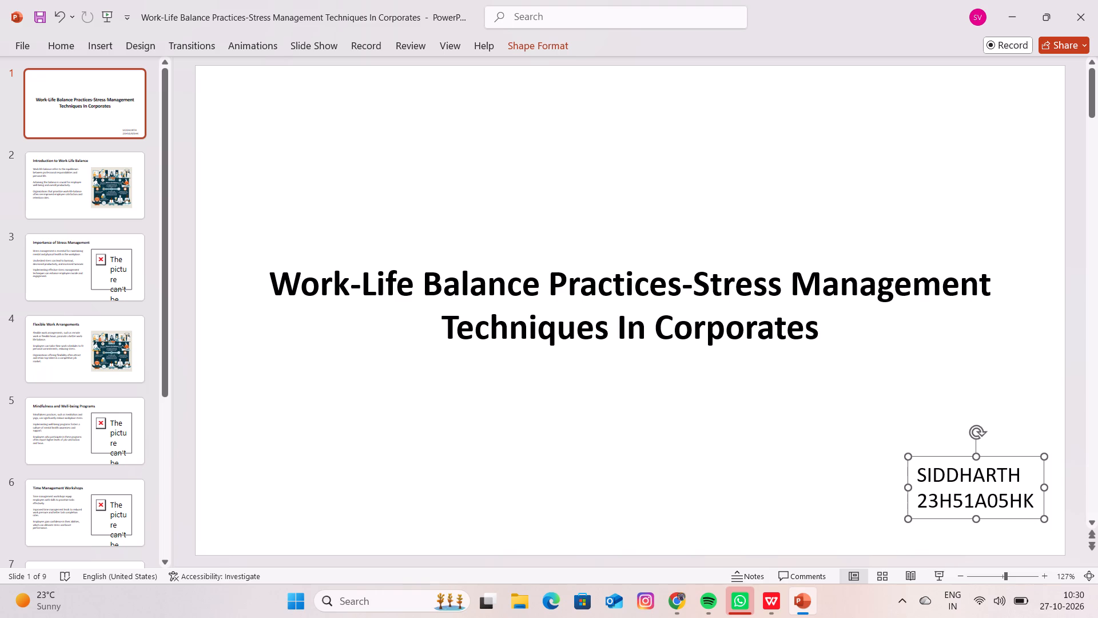
{"action": "left_click", "coordinate": [910, 400]}
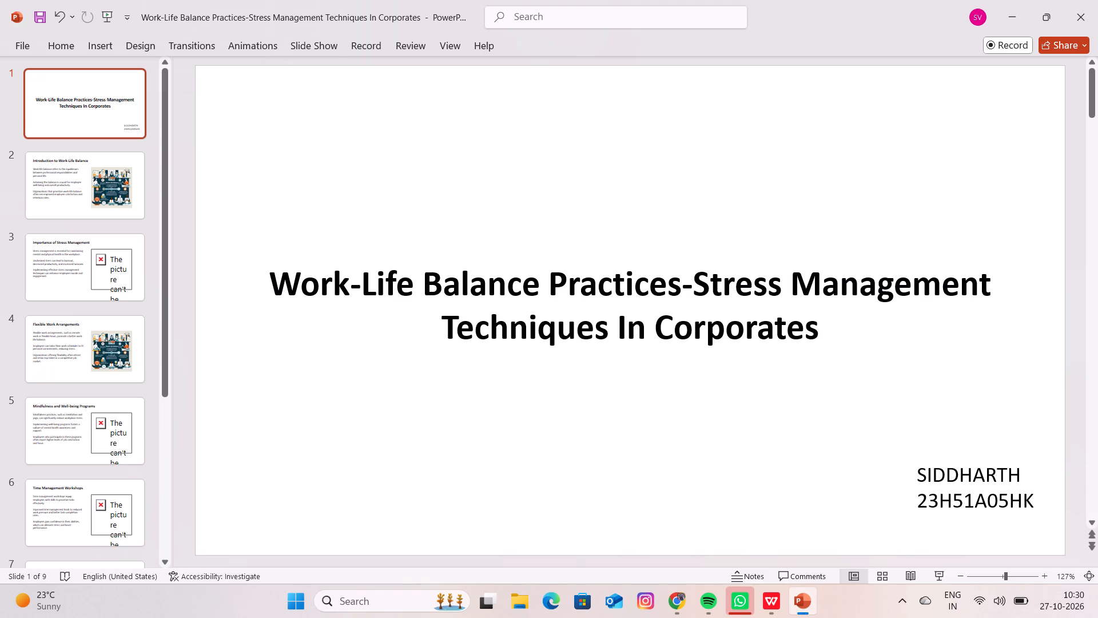
Look through the slides from Introduction to Work-Life Balance to the conclusion, examining their content and pictures.
{"action": "left_click", "coordinate": [110, 189]}
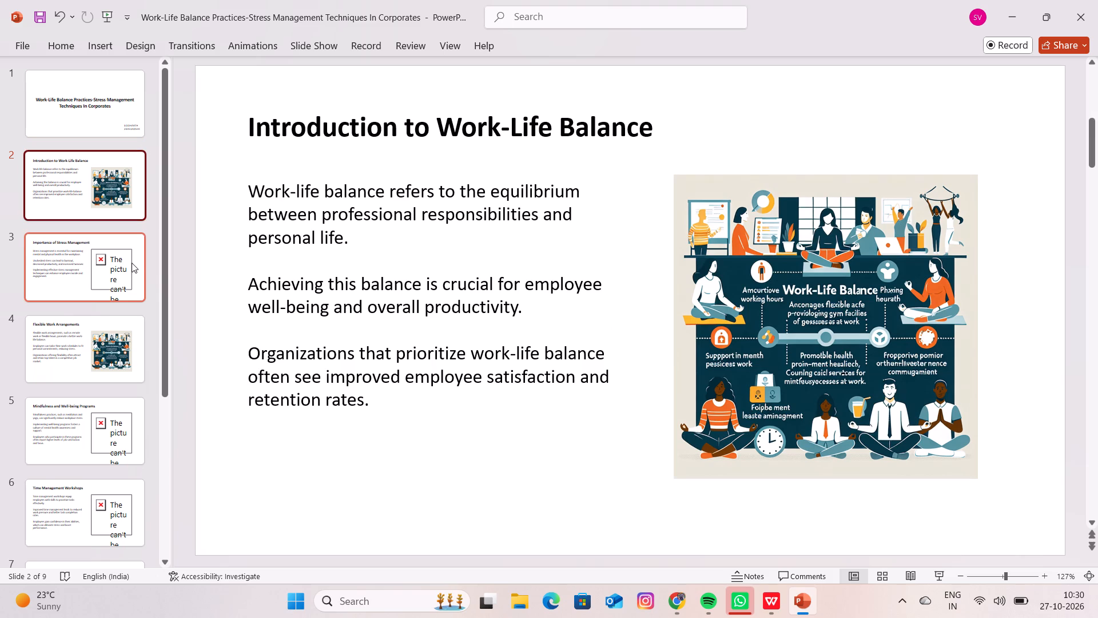
{"action": "left_click", "coordinate": [126, 338]}
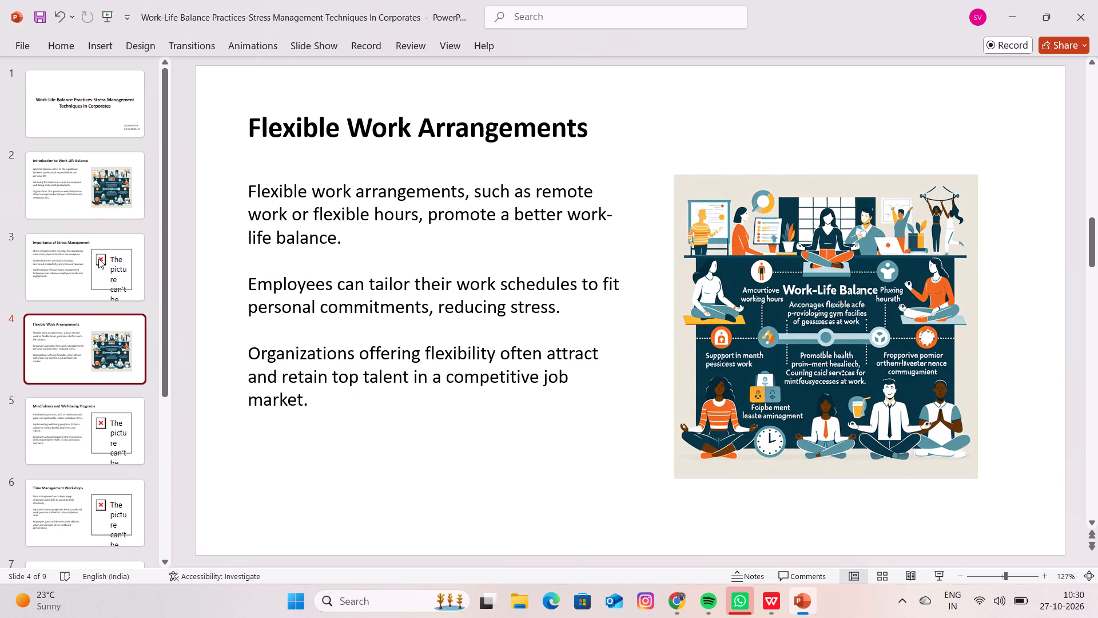
{"action": "left_click", "coordinate": [98, 259]}
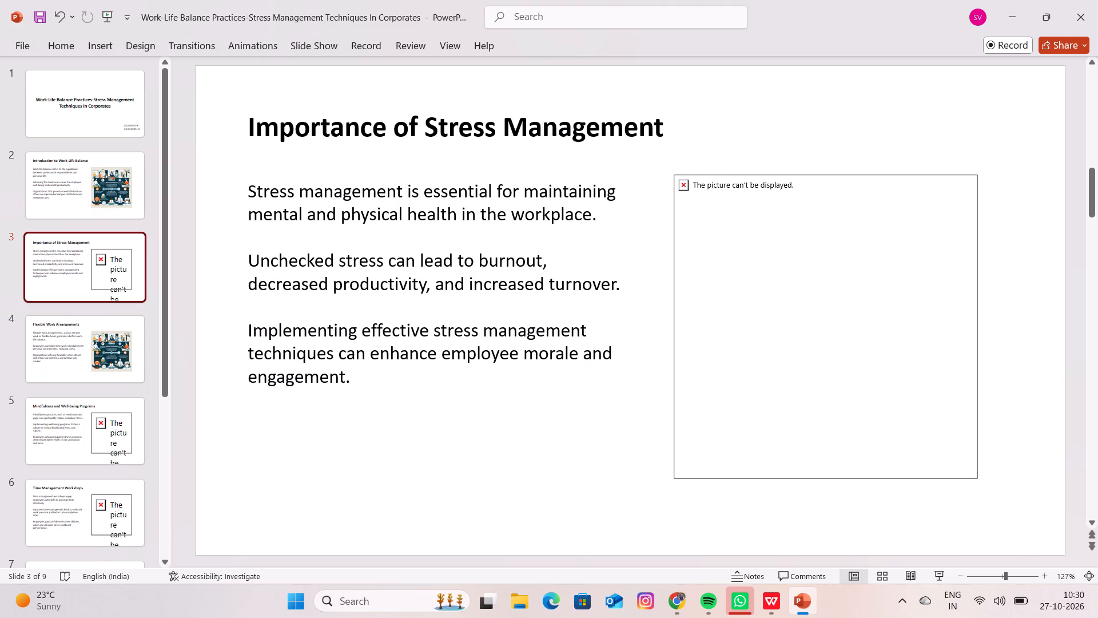
{"action": "scroll", "coordinate": [459, 273], "scroll_direction": "down", "scroll_amount": 1}
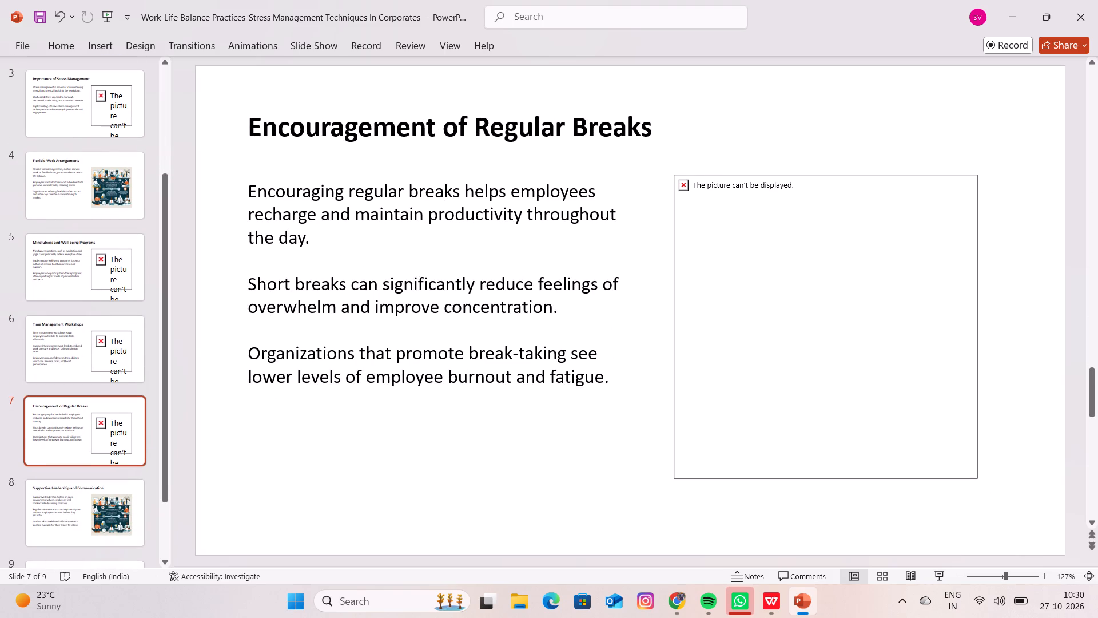
{"action": "scroll", "coordinate": [146, 362], "scroll_direction": "down", "scroll_amount": 6}
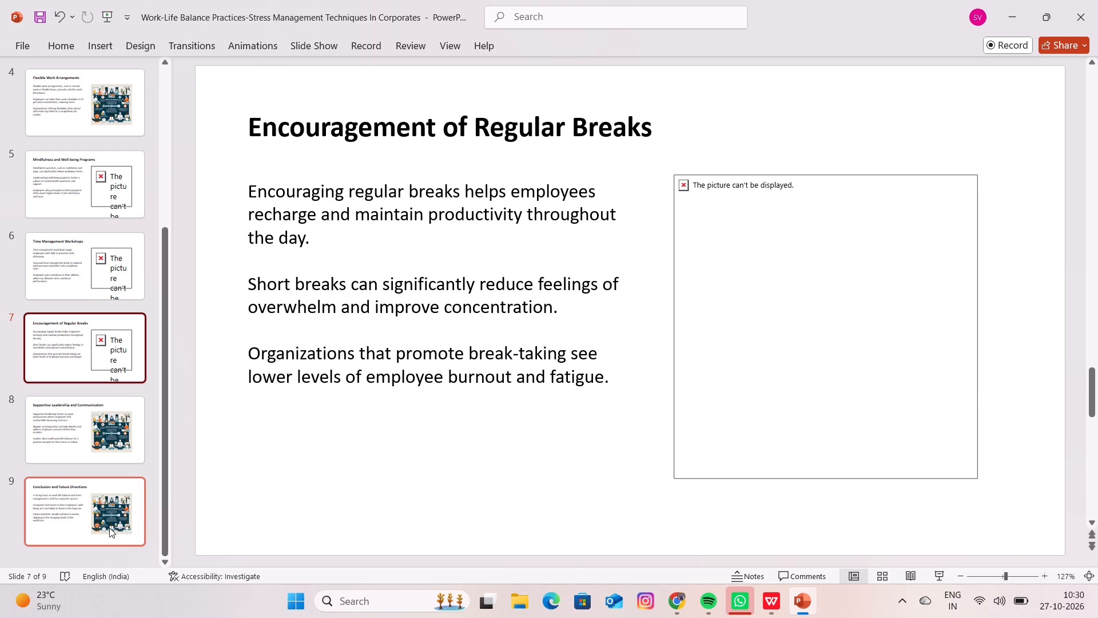
{"action": "left_click", "coordinate": [109, 508]}
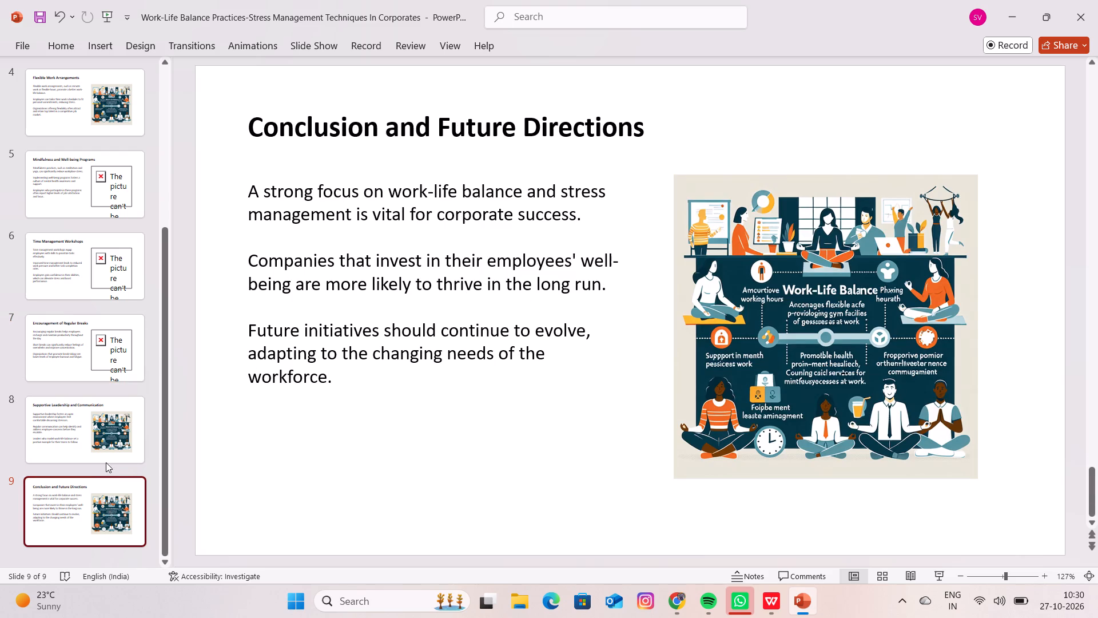
{"action": "left_click", "coordinate": [105, 451]}
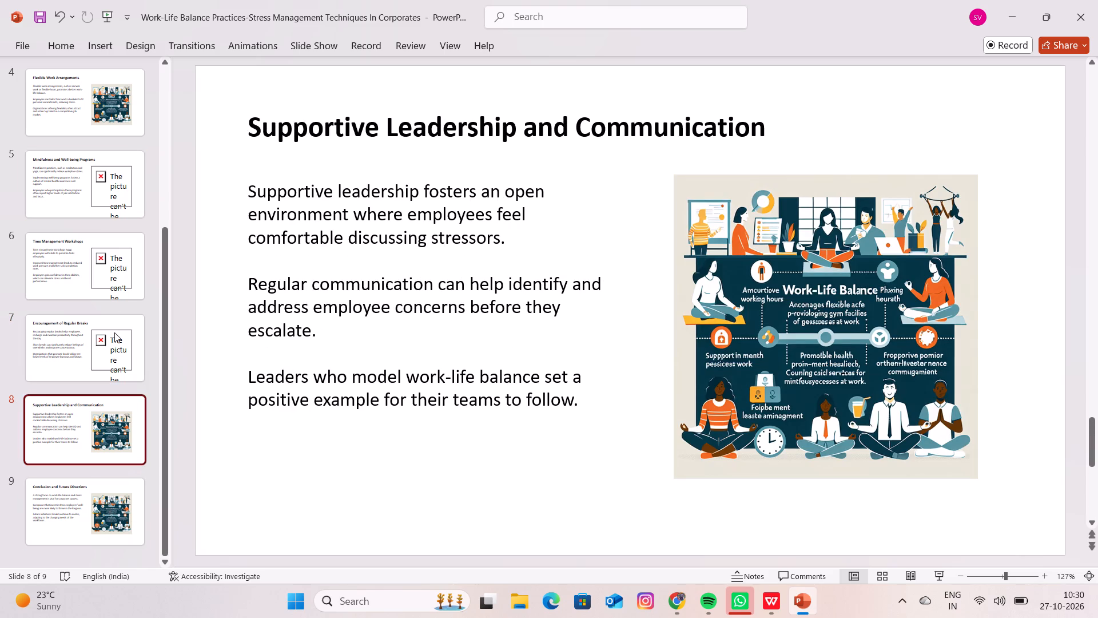
Insert a blank slide with the DEFAULT layout after the Supportive Leadership and Communication slide.
{"action": "left_click", "coordinate": [110, 34]}
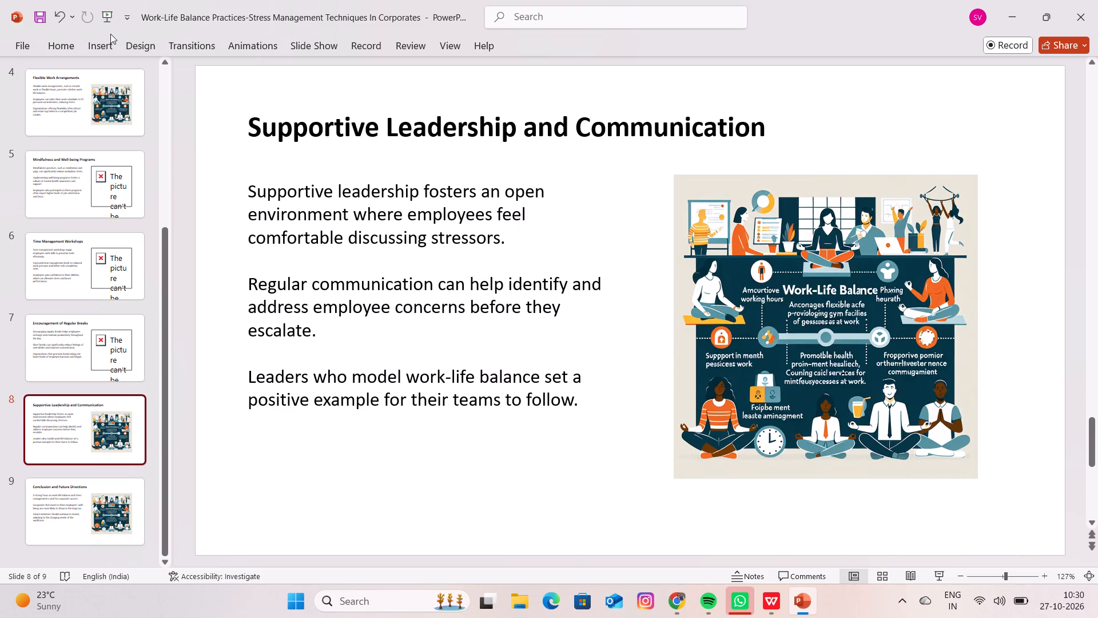
{"action": "left_click", "coordinate": [112, 38]}
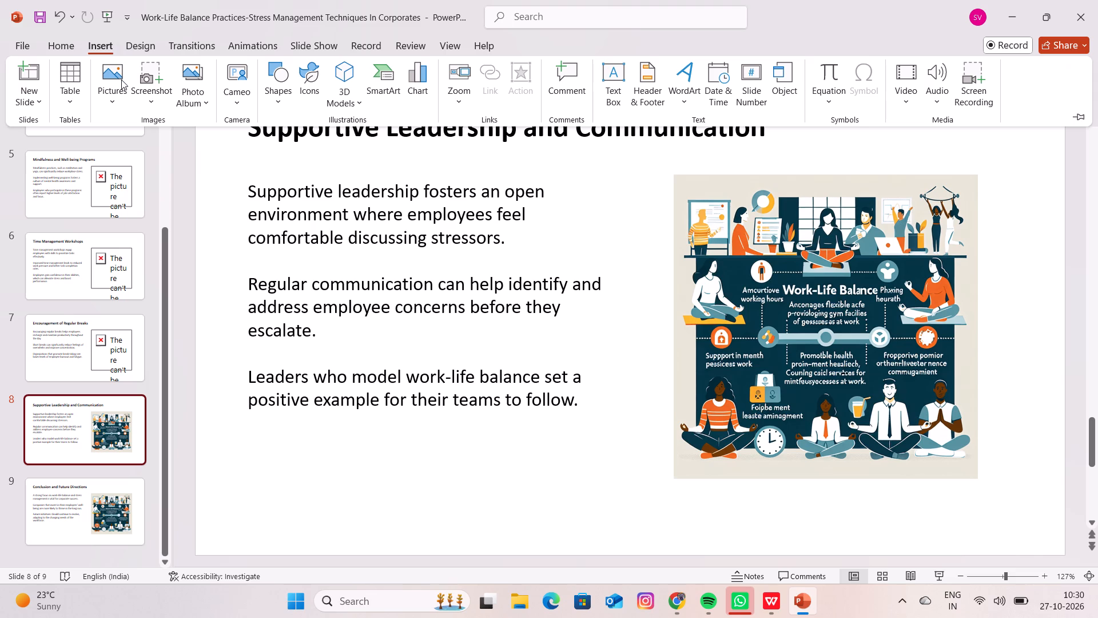
{"action": "left_click", "coordinate": [33, 92]}
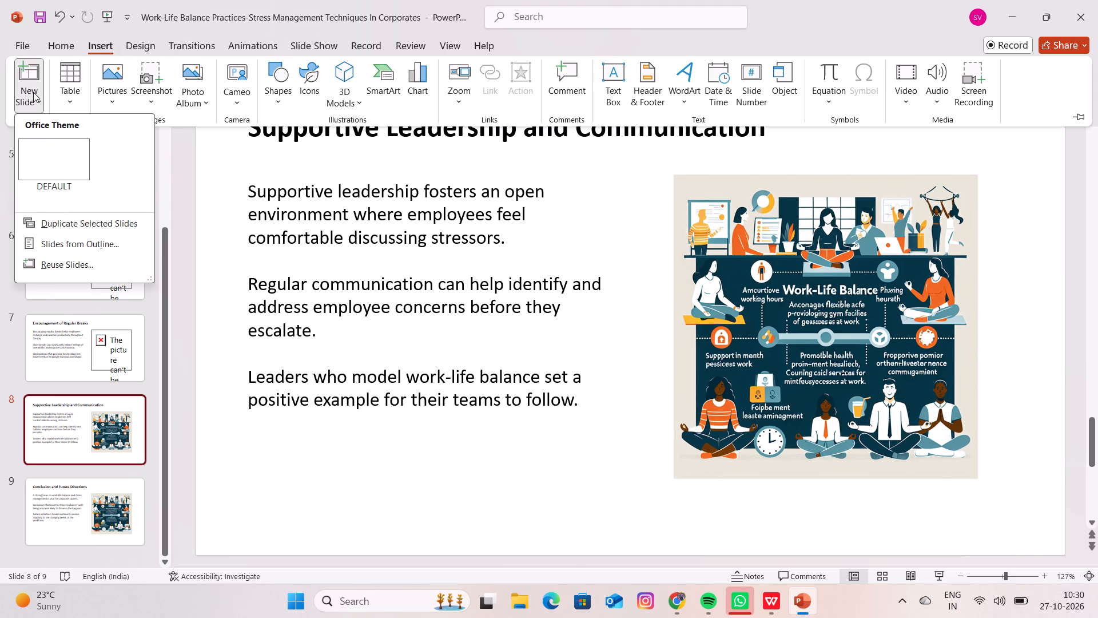
{"action": "left_click", "coordinate": [52, 164]}
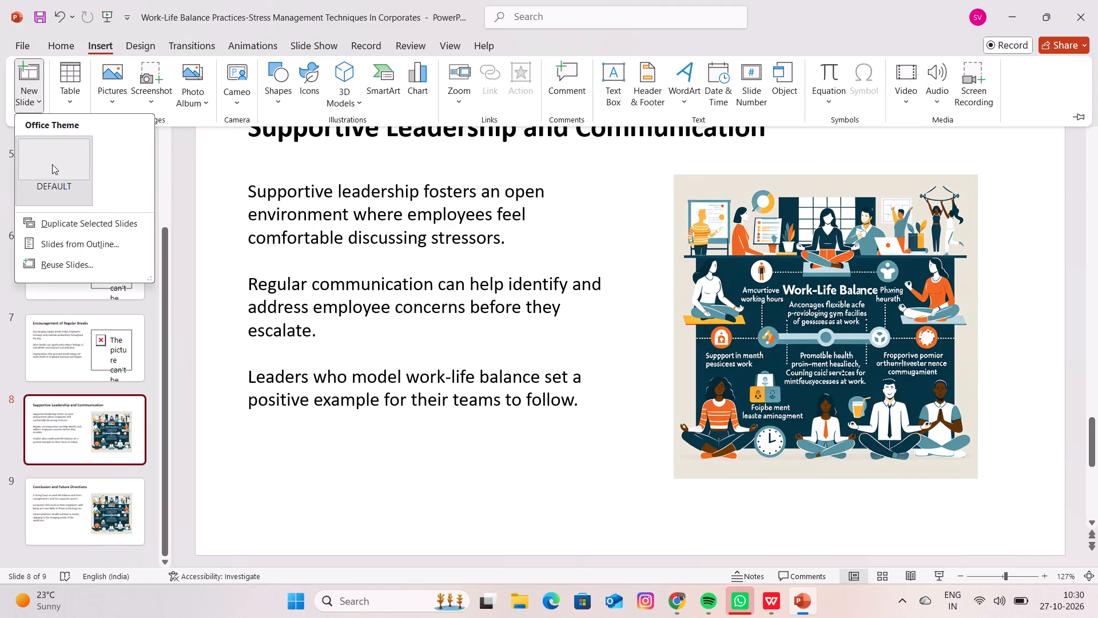
Delete the Supportive Leadership and Communication slide.
{"action": "scroll", "coordinate": [65, 303], "scroll_direction": "down", "scroll_amount": 5}
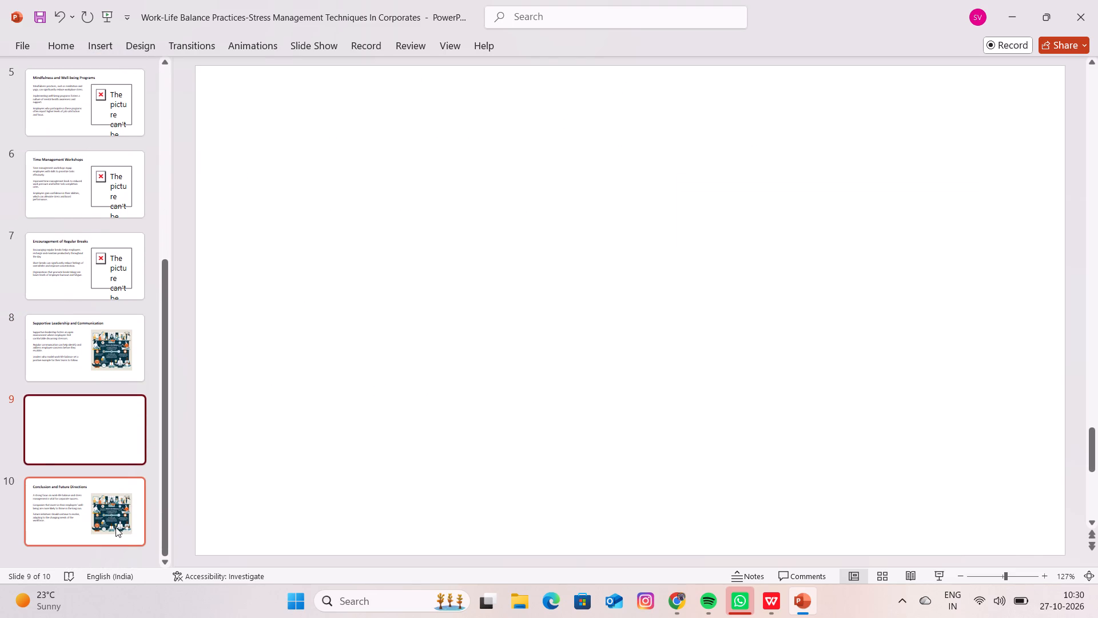
{"action": "double_click", "coordinate": [116, 527]}
{"action": "left_click", "coordinate": [65, 363]}
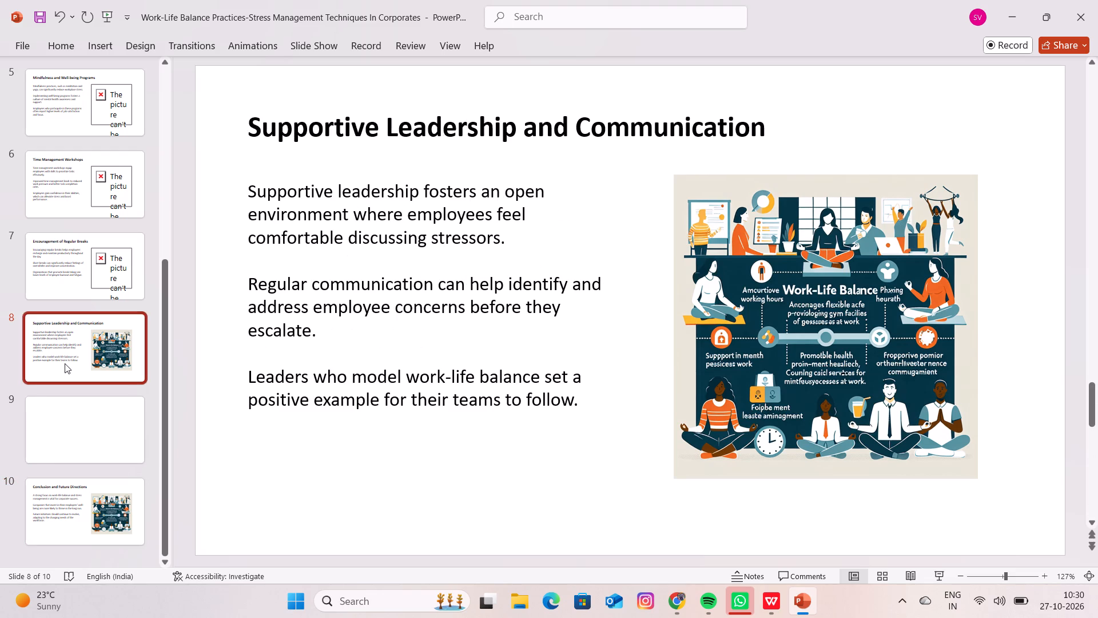
{"action": "right_click", "coordinate": [65, 363]}
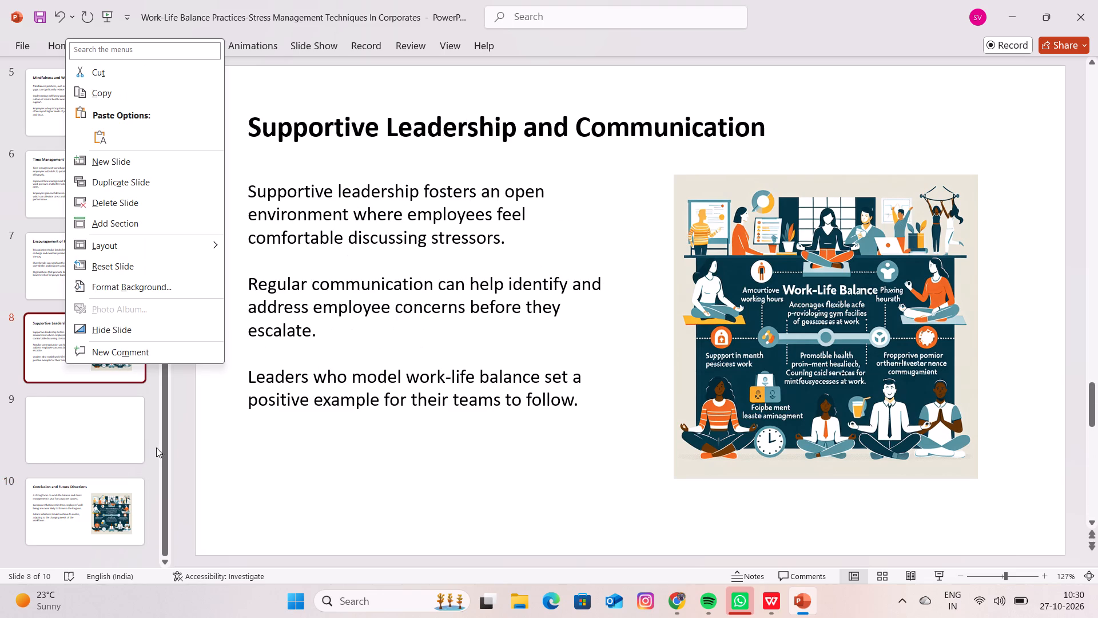
{"action": "left_click", "coordinate": [149, 204]}
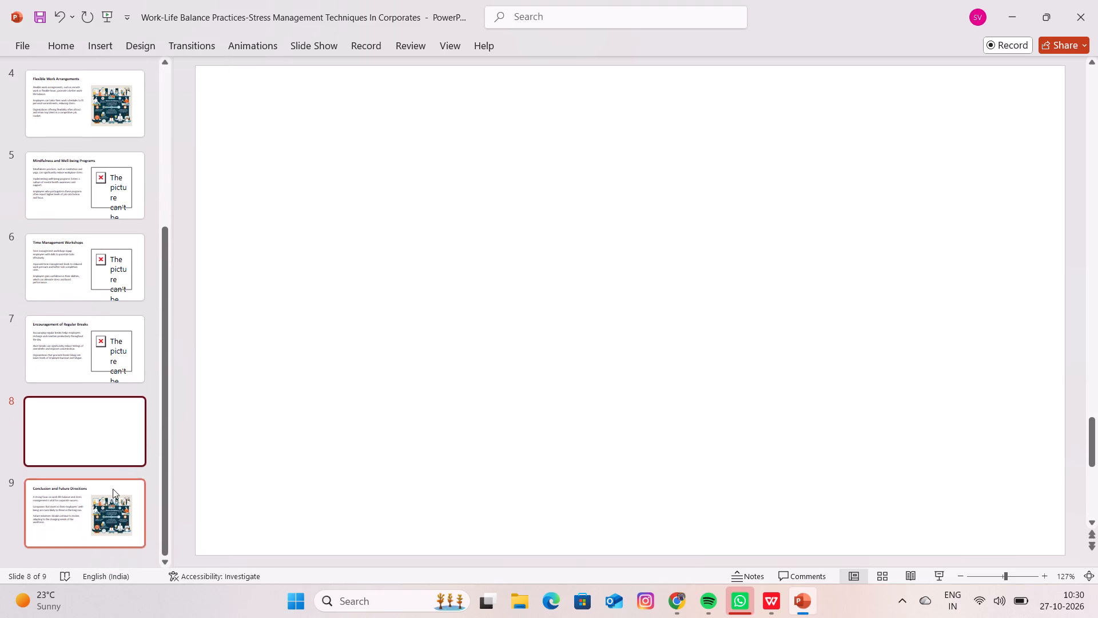
Move the Conclusion and Future Directions slide ahead of the blank slide.
{"action": "left_click_drag", "start_coordinate": [100, 500], "coordinate": [75, 411]}
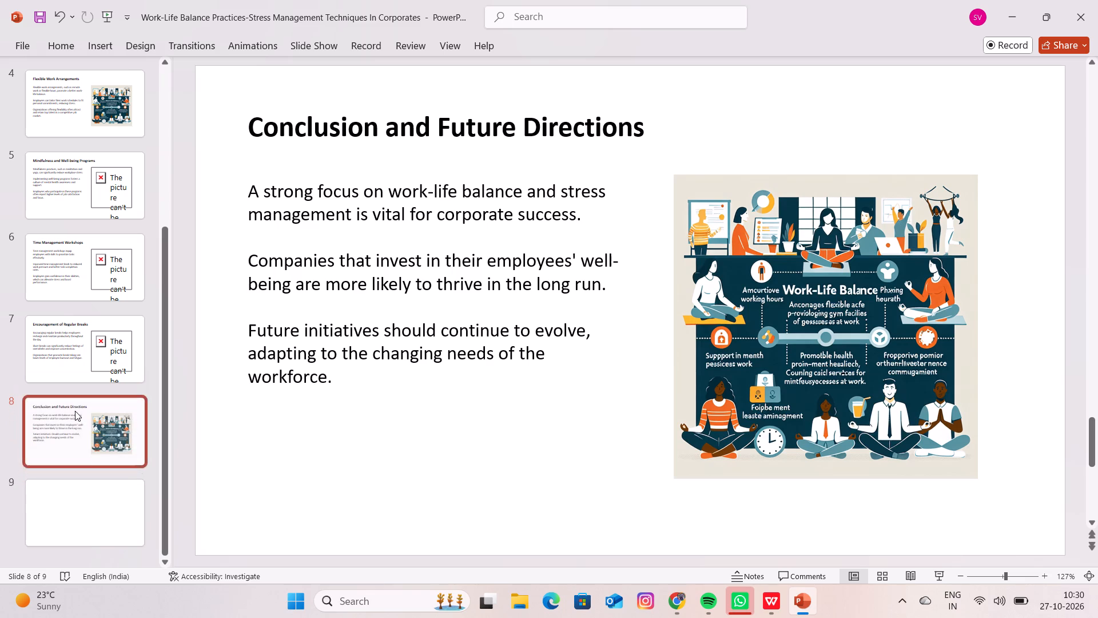
Insert a text box near the middle of the blank last slide and enter THANK YOU in it.
{"action": "left_click", "coordinate": [122, 521]}
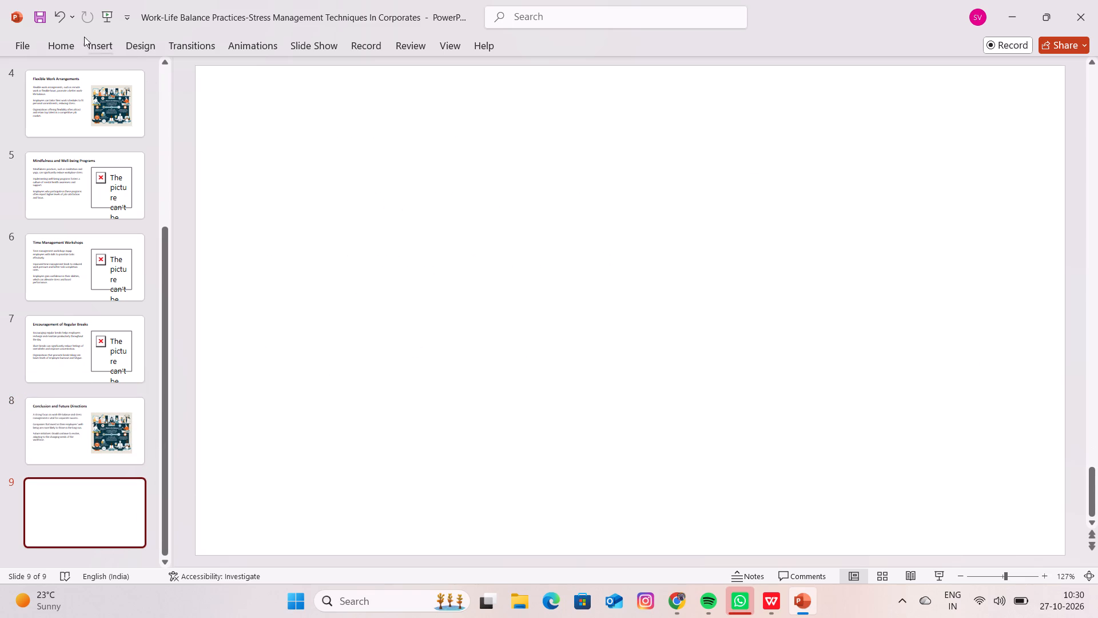
{"action": "left_click", "coordinate": [100, 50]}
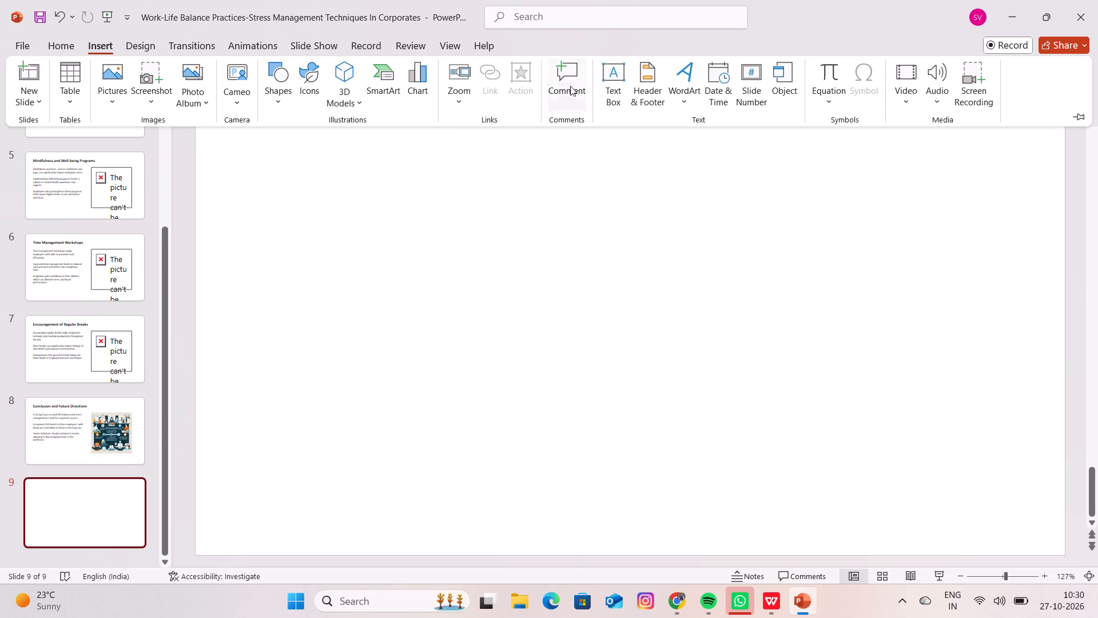
{"action": "left_click", "coordinate": [611, 88]}
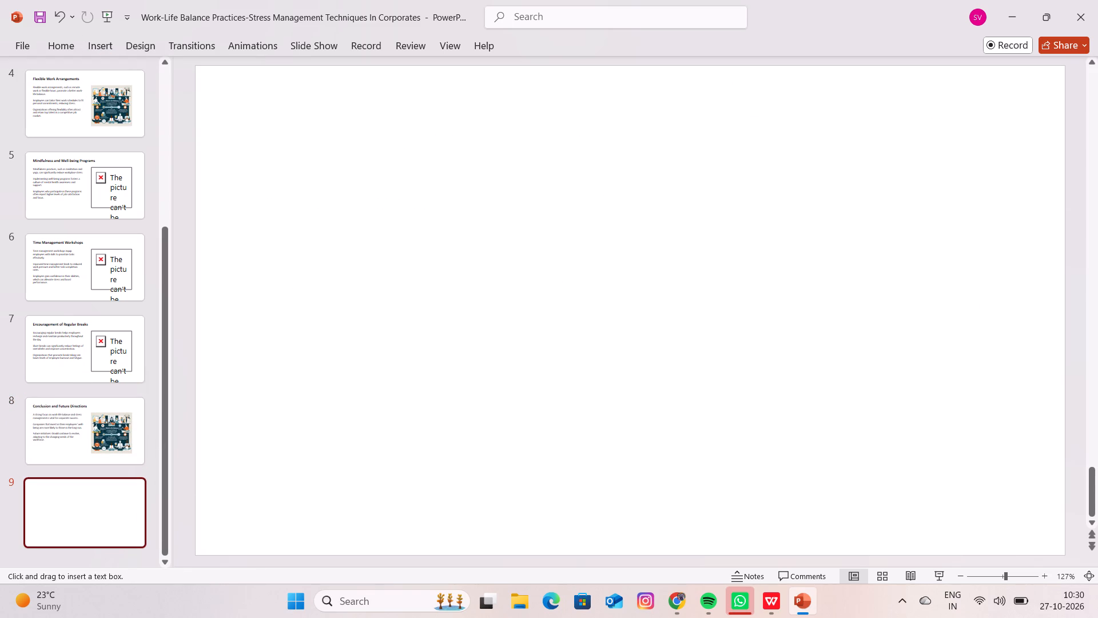
{"action": "left_click", "coordinate": [485, 307]}
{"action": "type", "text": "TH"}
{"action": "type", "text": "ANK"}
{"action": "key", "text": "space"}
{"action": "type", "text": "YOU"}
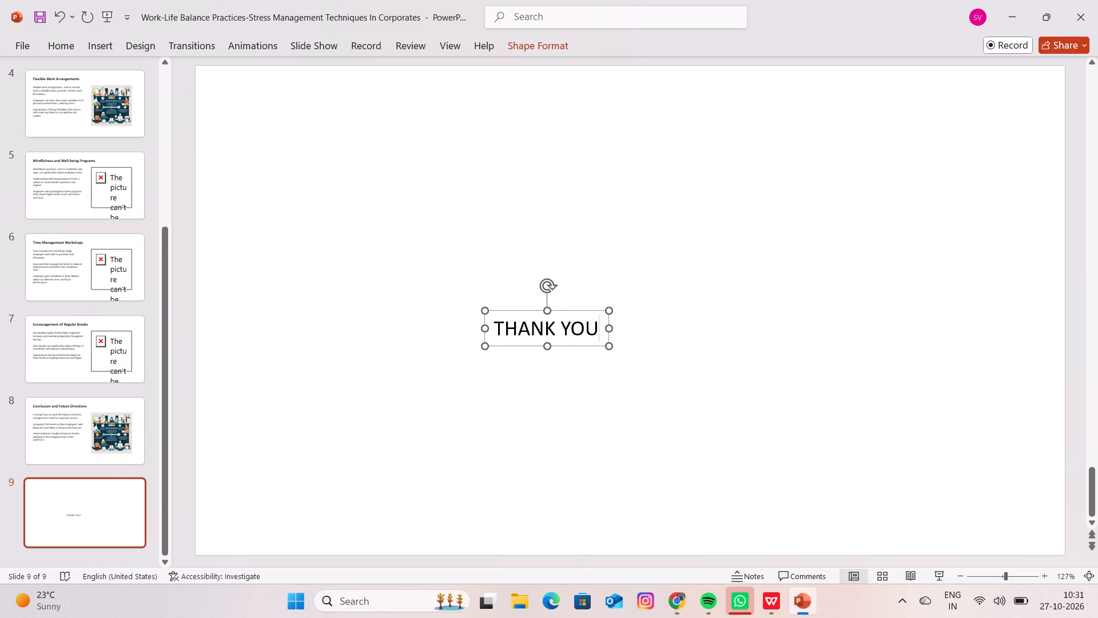
Set the font size of the THANK YOU text on the last slide to 40.
{"action": "left_click_drag", "start_coordinate": [596, 325], "coordinate": [530, 327]}
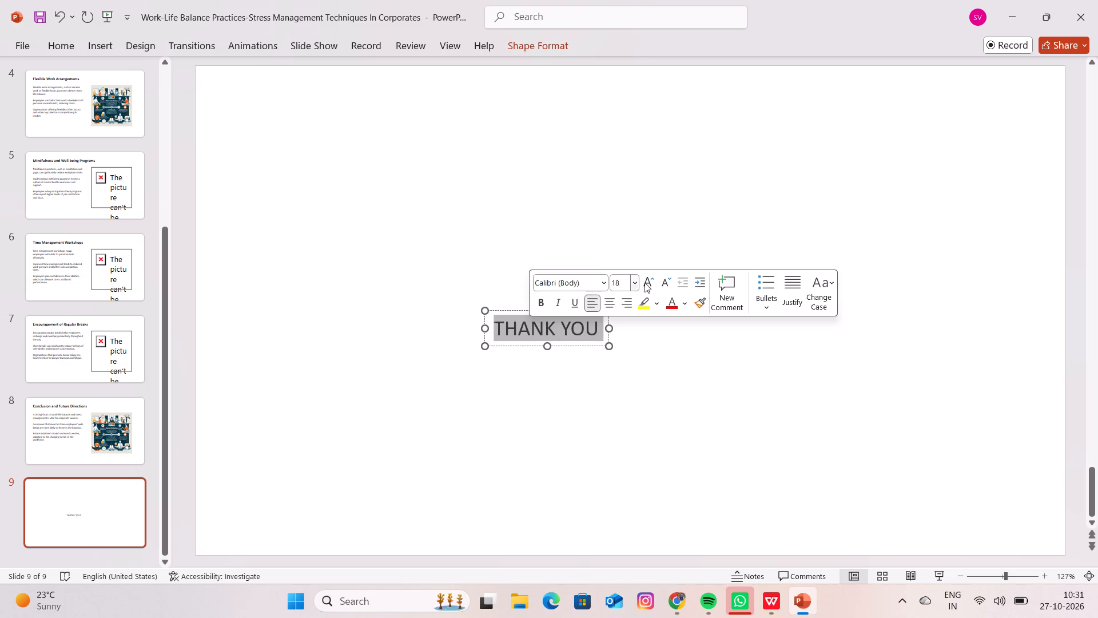
{"action": "left_click", "coordinate": [635, 284]}
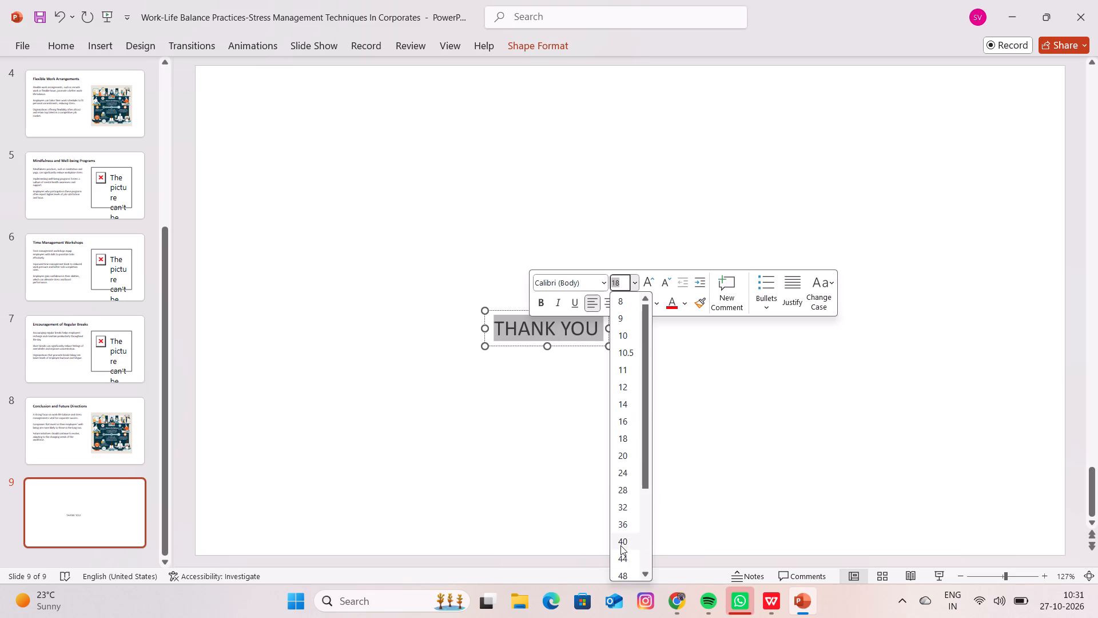
{"action": "left_click", "coordinate": [622, 544]}
{"action": "left_click", "coordinate": [721, 468]}
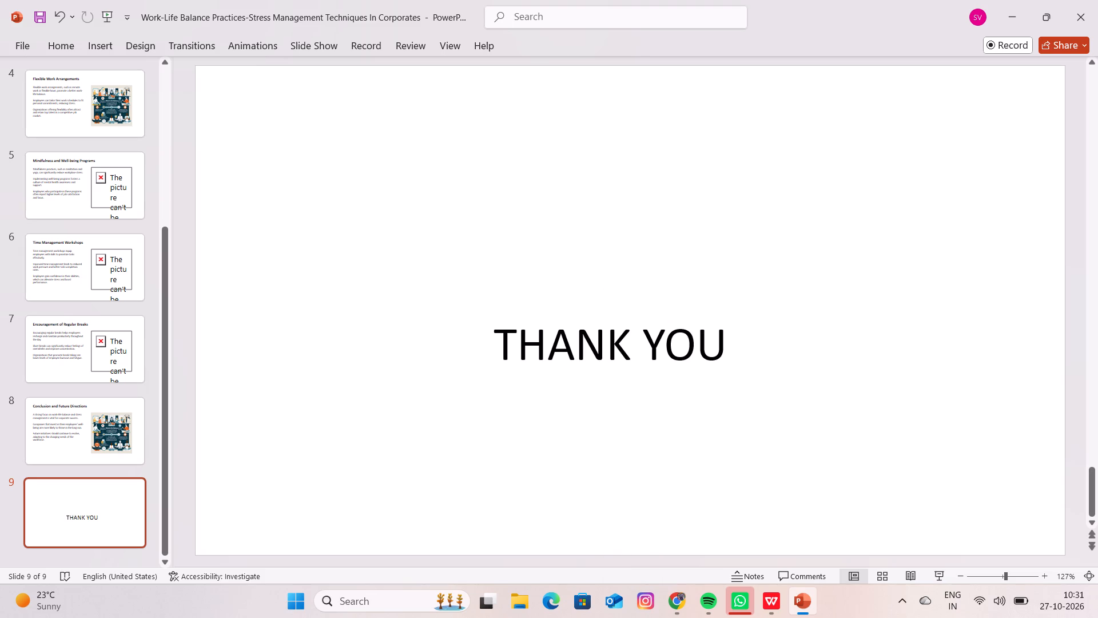
Move the THANK YOU text box slightly up and to the right, towards the centre of the slide.
{"action": "left_click_drag", "start_coordinate": [488, 317], "coordinate": [489, 298]}
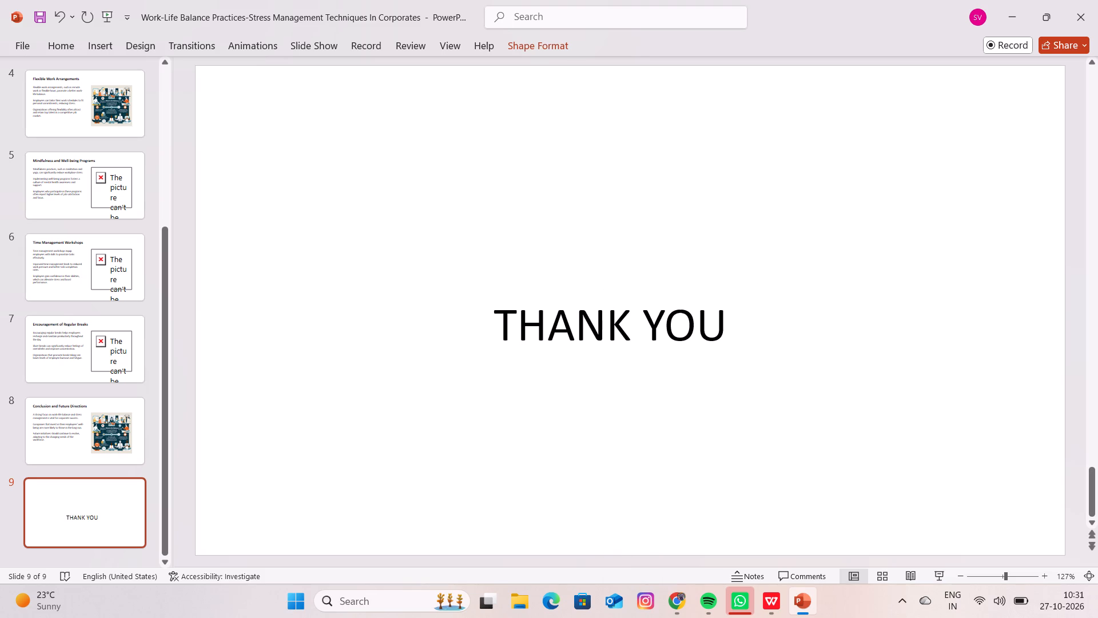
{"action": "left_click_drag", "start_coordinate": [489, 298], "coordinate": [492, 289]}
{"action": "left_click", "coordinate": [436, 352]}
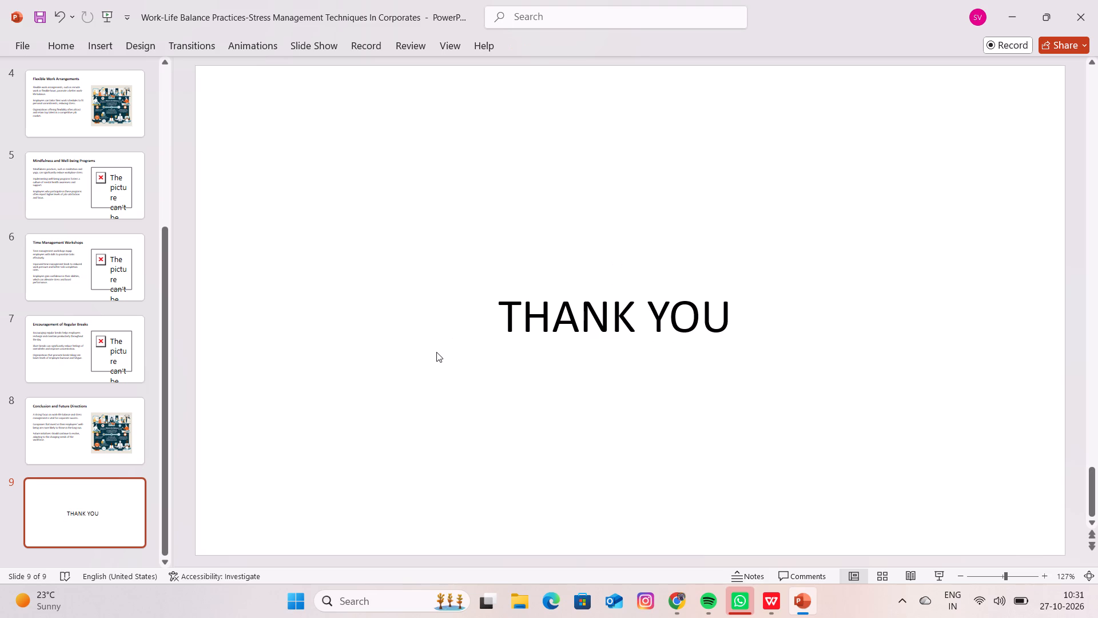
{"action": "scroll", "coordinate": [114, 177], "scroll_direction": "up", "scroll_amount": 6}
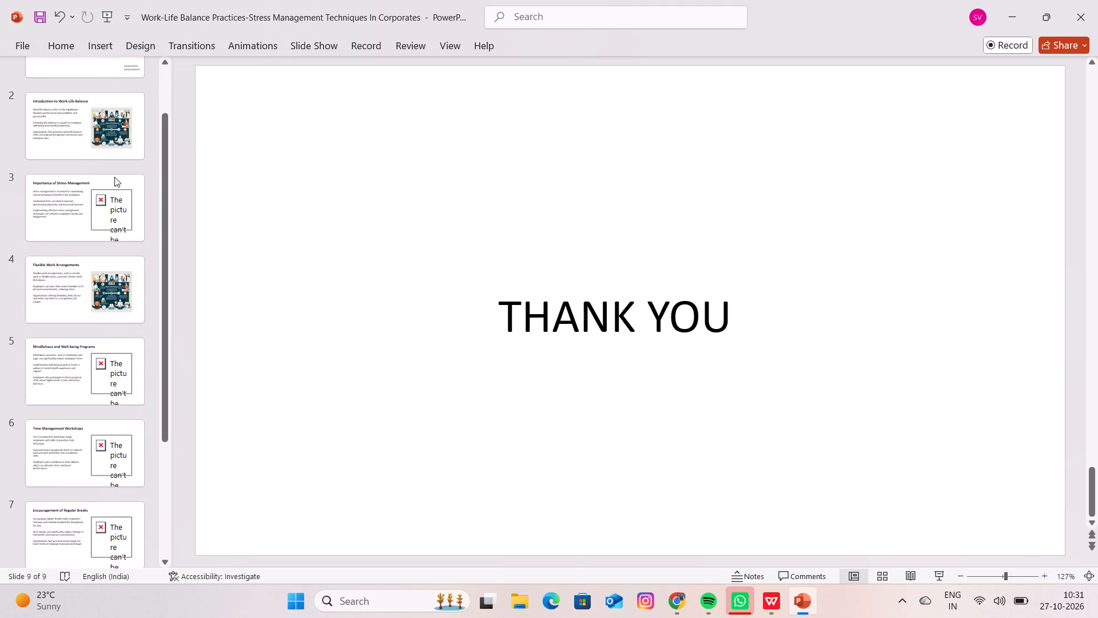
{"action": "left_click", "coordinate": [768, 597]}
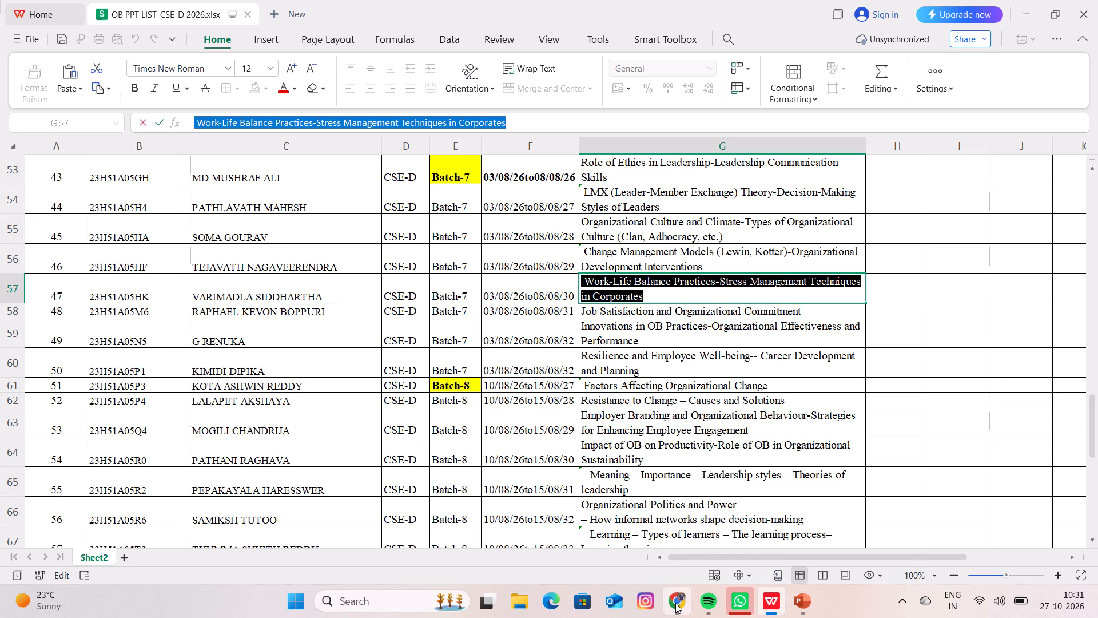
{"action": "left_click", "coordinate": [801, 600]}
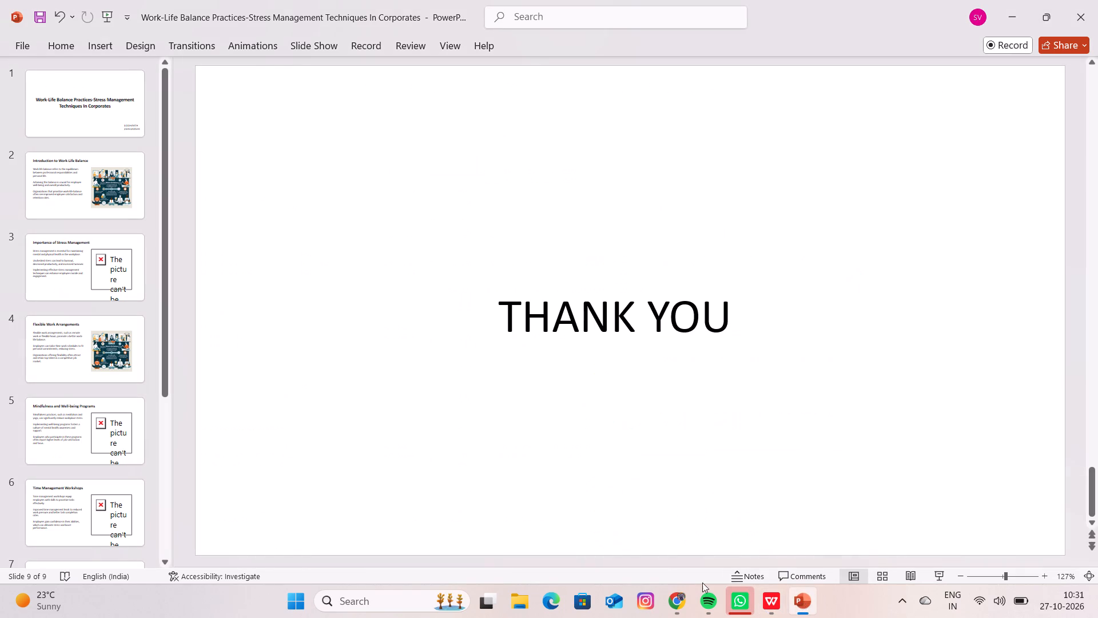
Switch to Chrome and paste "Work-Life Balance Practices-Stress Management Techniques in Corporates" into the Google search box of a new tab.
{"action": "left_click", "coordinate": [675, 607]}
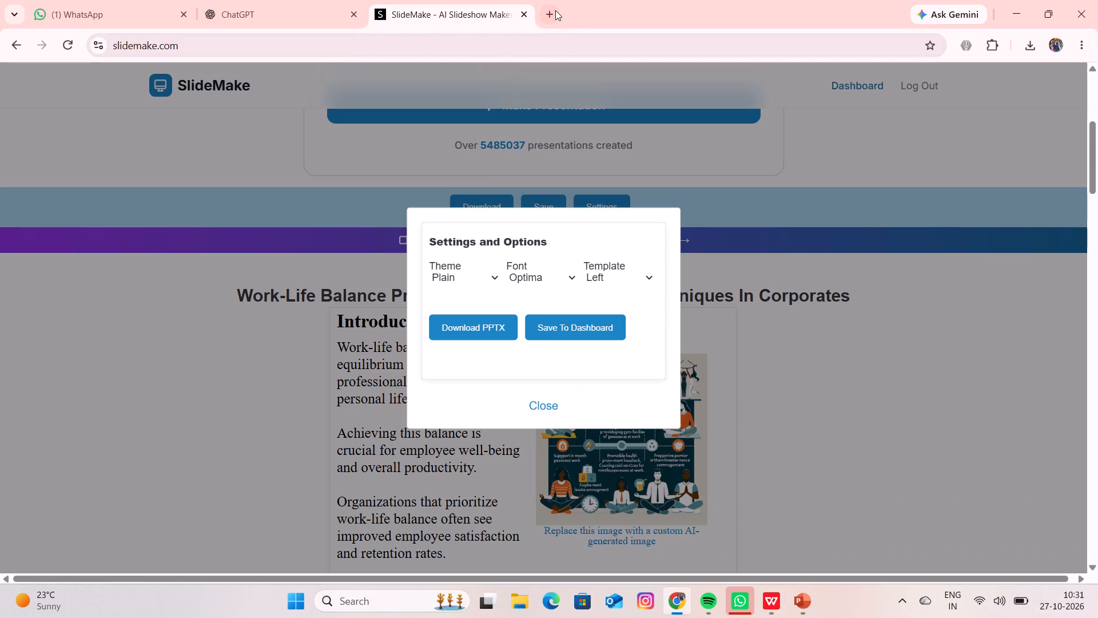
{"action": "left_click", "coordinate": [555, 10]}
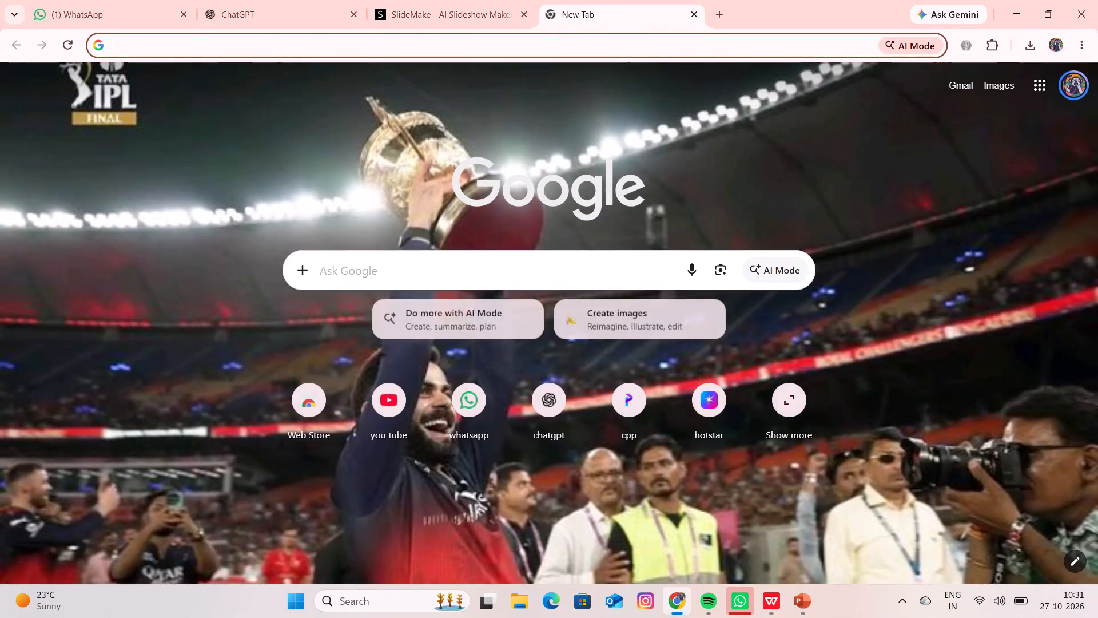
{"action": "left_click", "coordinate": [420, 265]}
{"action": "key", "text": "ctrl+v"}
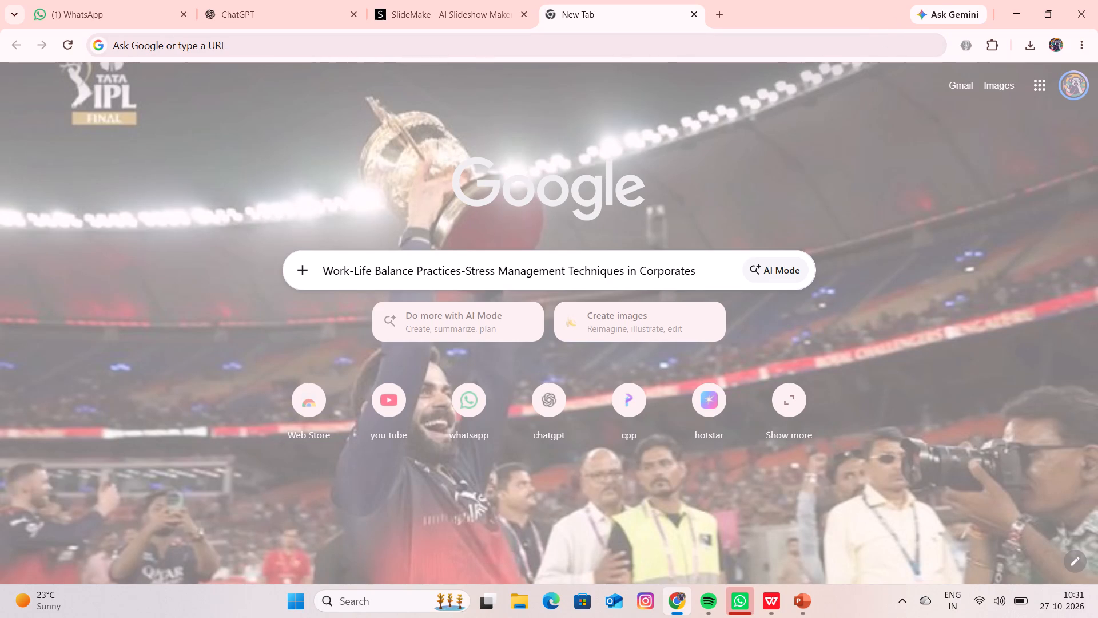
Search Windows for "KU" and open the top match.
{"action": "left_click", "coordinate": [373, 604]}
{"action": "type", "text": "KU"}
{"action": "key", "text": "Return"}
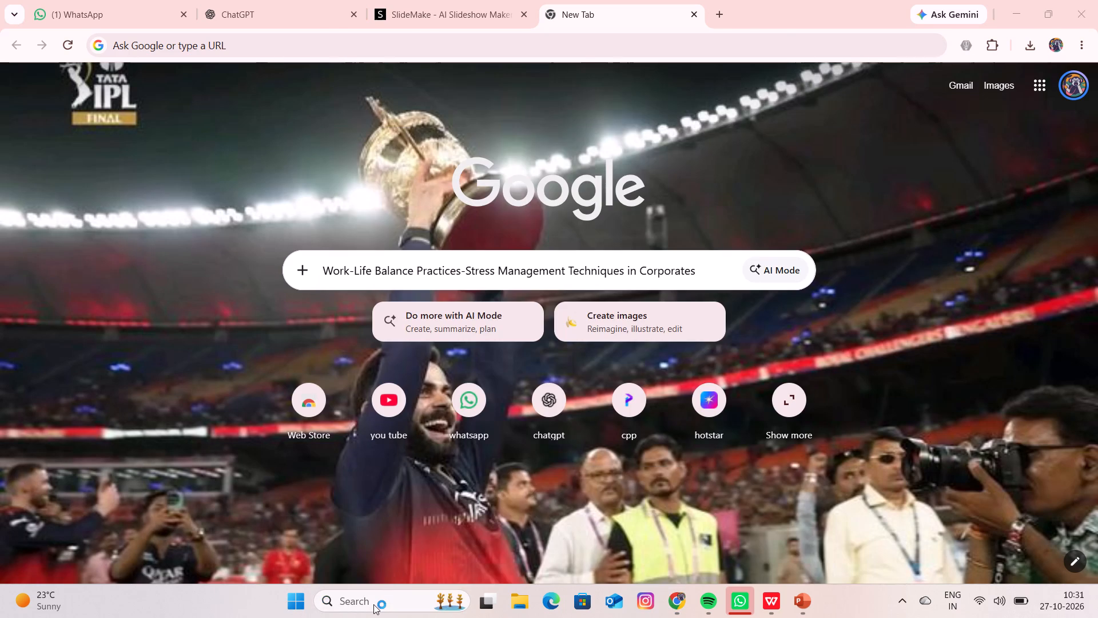
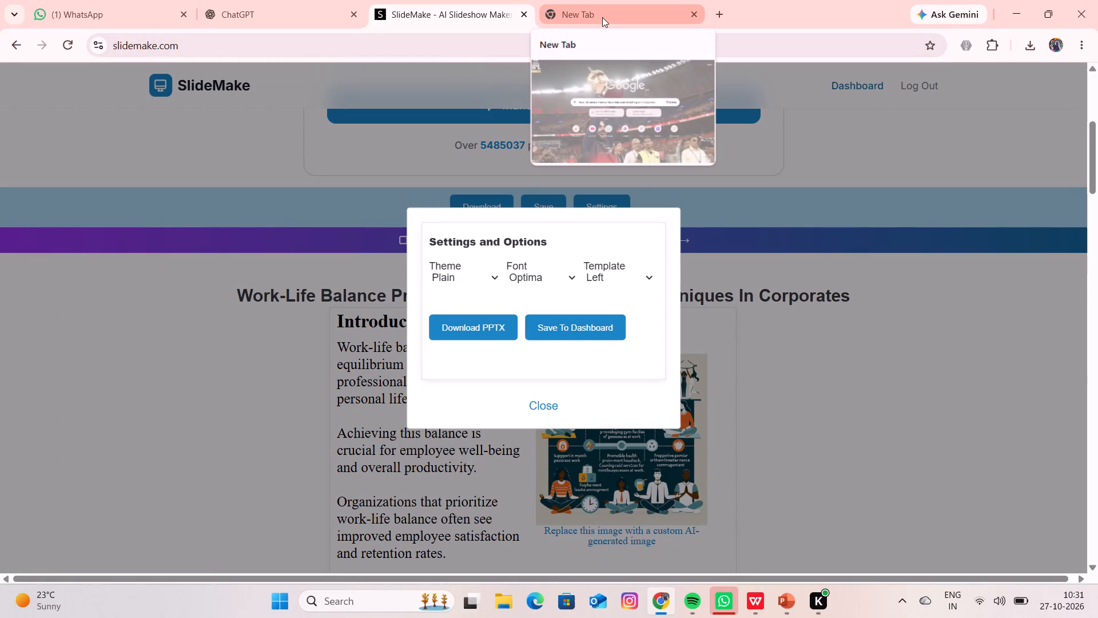
Replace the ChatGPT page with a Google Images search for "Work-Life Balance Practices-Stress Management Techniques in Corporates".
{"action": "left_click", "coordinate": [249, 0]}
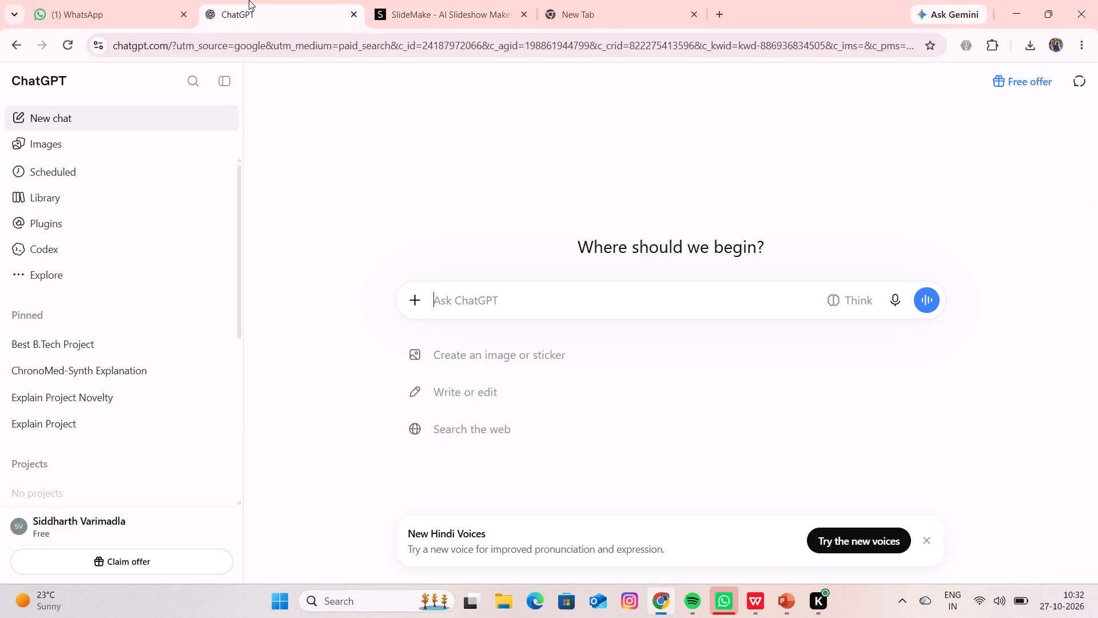
{"action": "left_click", "coordinate": [15, 53]}
{"action": "left_click", "coordinate": [250, 109]}
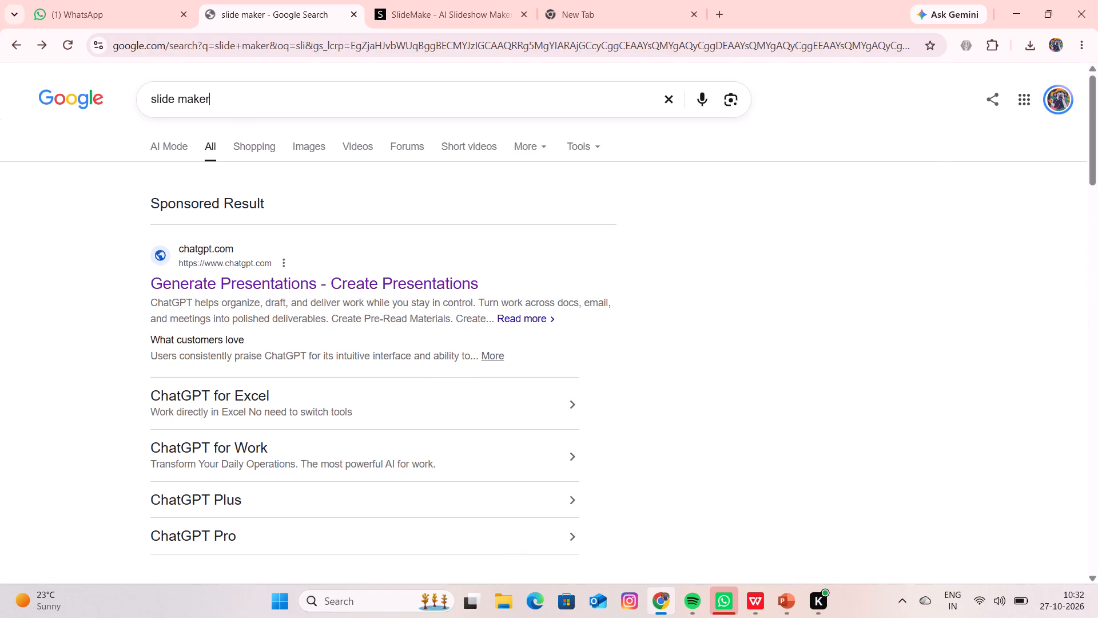
{"action": "key", "text": "ctrl+a"}
{"action": "key", "text": "BackSpace"}
{"action": "key", "text": "ctrl+v"}
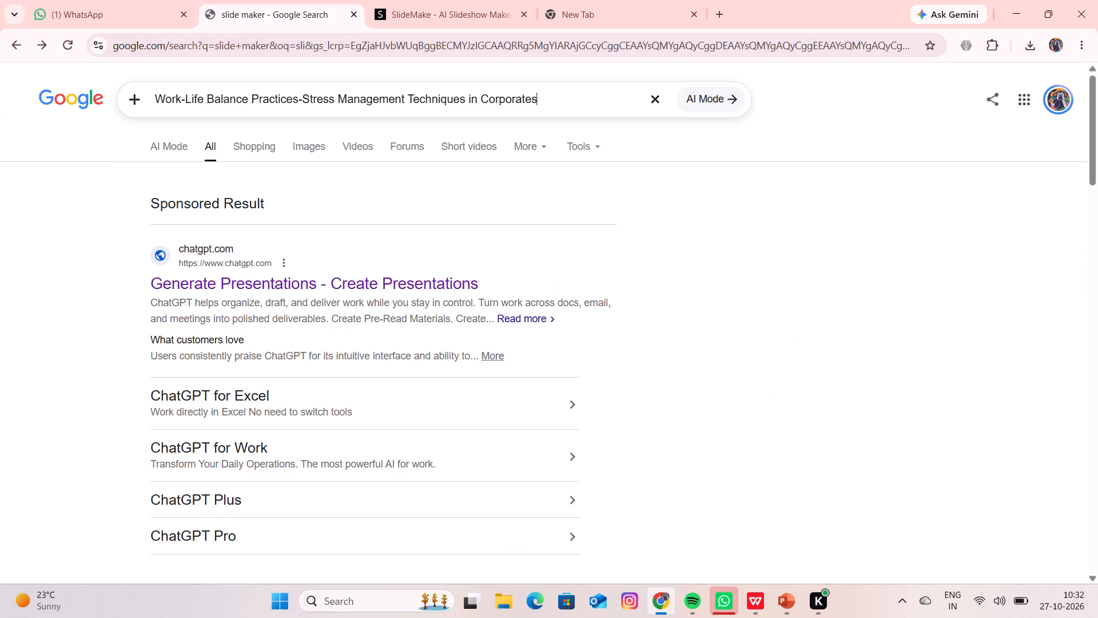
{"action": "key", "text": "Return"}
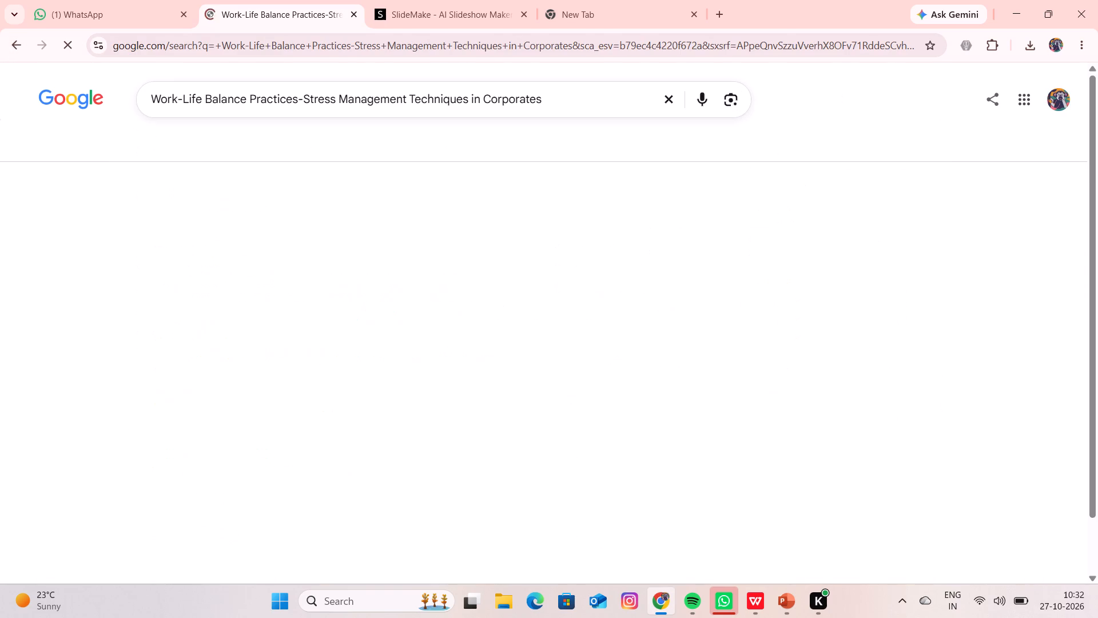
{"action": "left_click", "coordinate": [256, 152]}
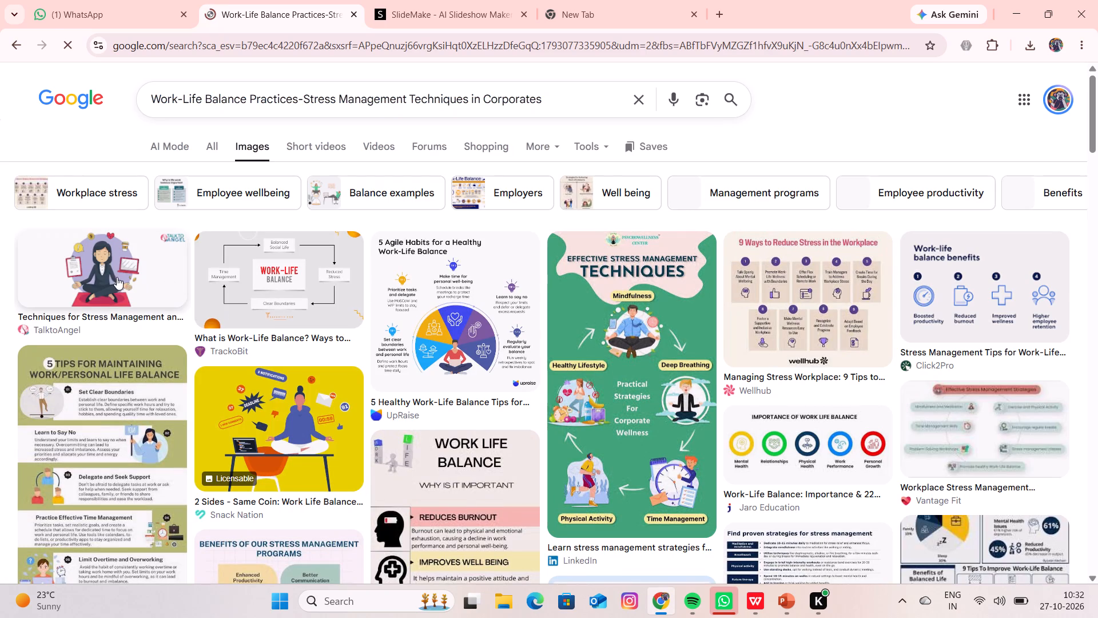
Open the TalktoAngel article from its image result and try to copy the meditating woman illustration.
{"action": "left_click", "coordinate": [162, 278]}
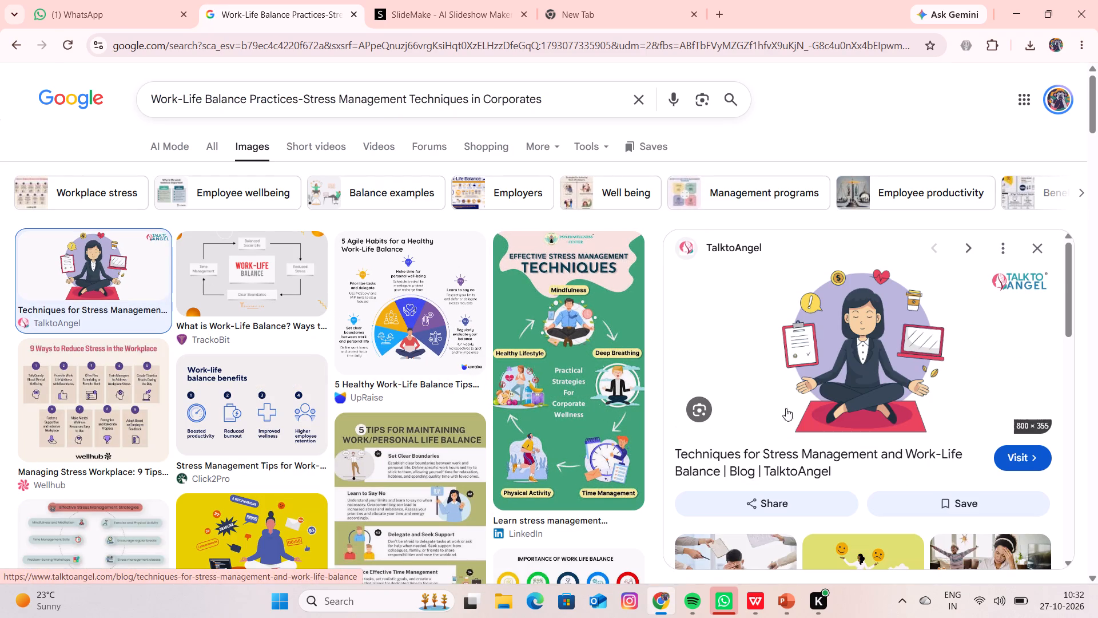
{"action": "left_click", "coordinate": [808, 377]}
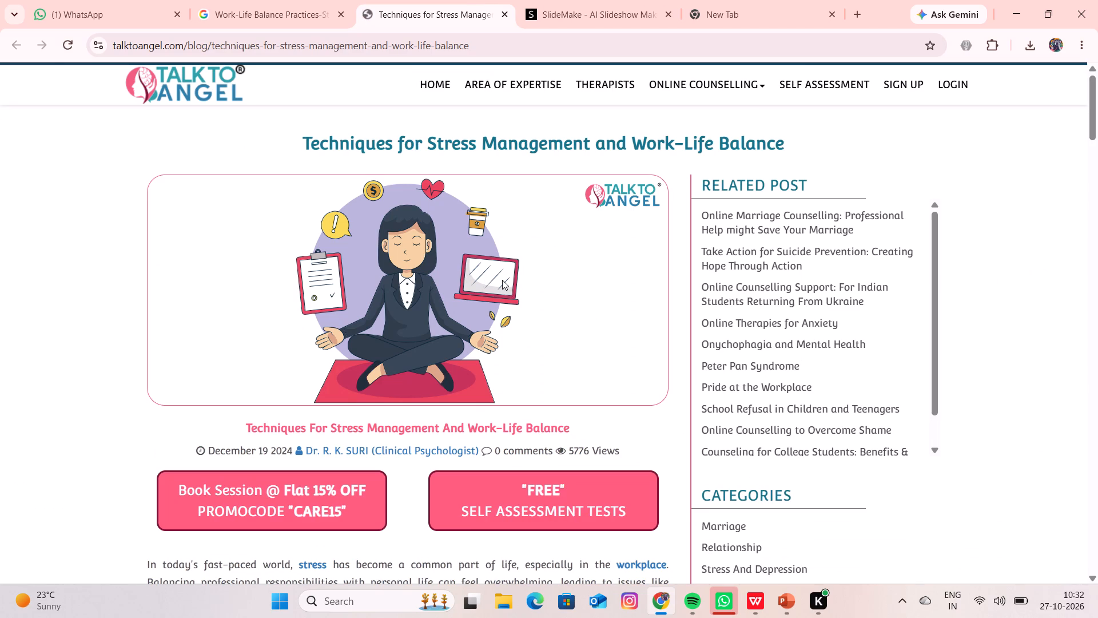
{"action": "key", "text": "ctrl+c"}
Switch to PowerPoint and delete the broken picture placeholder from slide 3, Importance of Stress Management.
{"action": "left_click", "coordinate": [785, 599]}
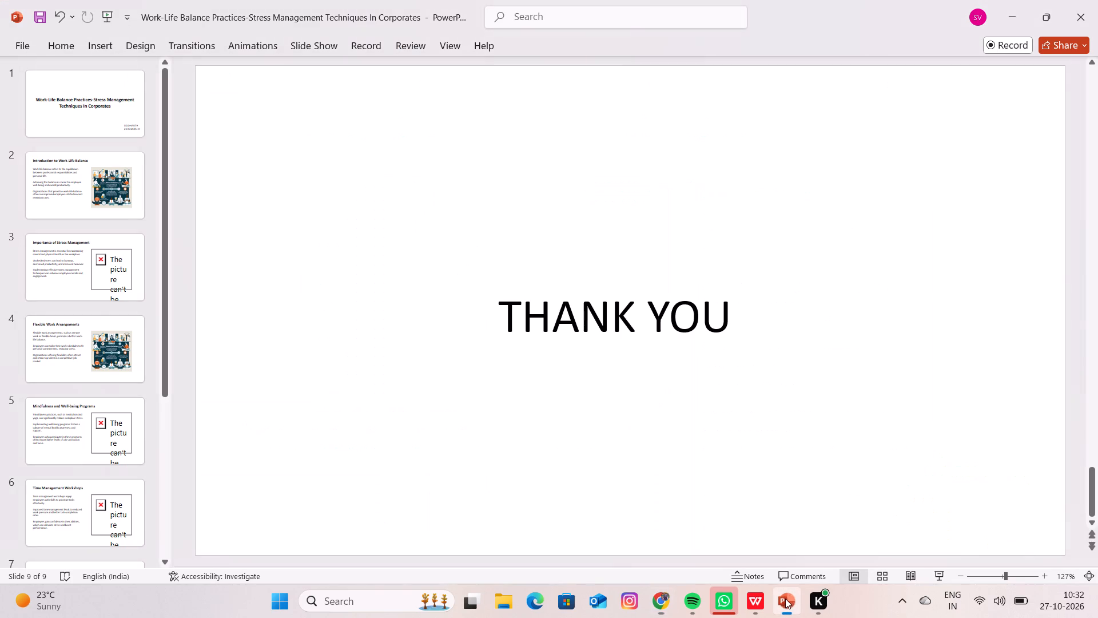
{"action": "left_click", "coordinate": [94, 280]}
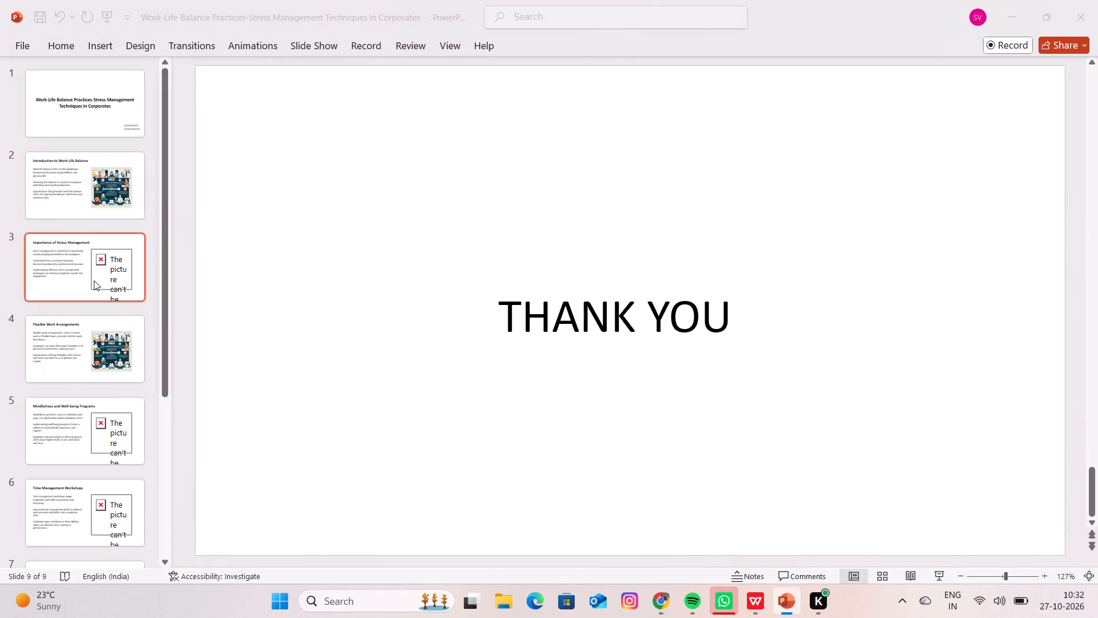
{"action": "left_click", "coordinate": [136, 255]}
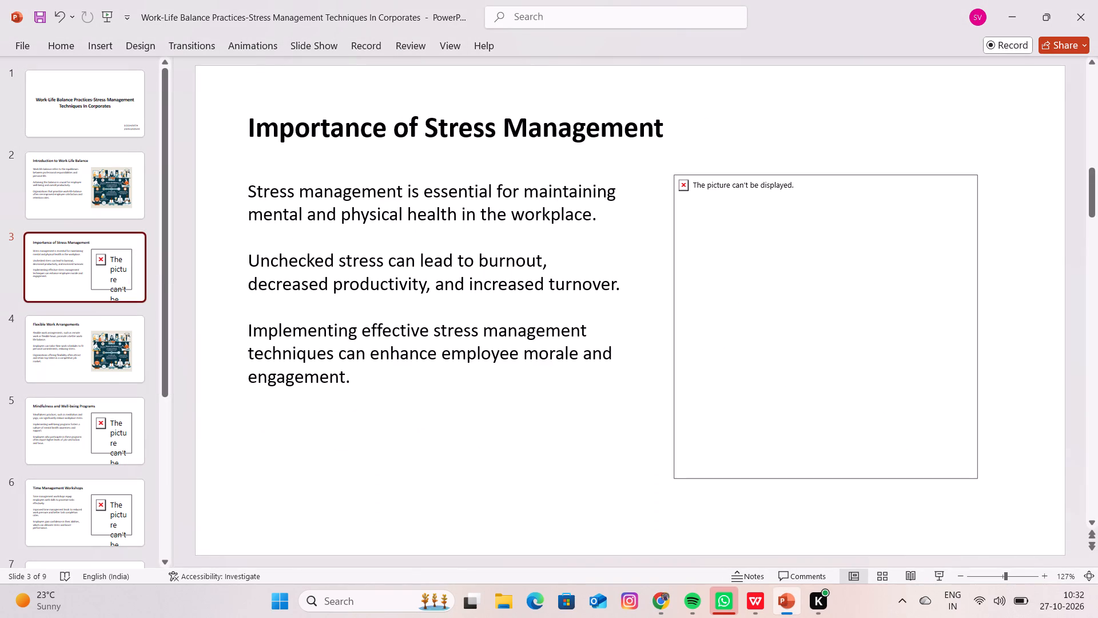
{"action": "left_click", "coordinate": [746, 298]}
{"action": "key", "text": "Delete"}
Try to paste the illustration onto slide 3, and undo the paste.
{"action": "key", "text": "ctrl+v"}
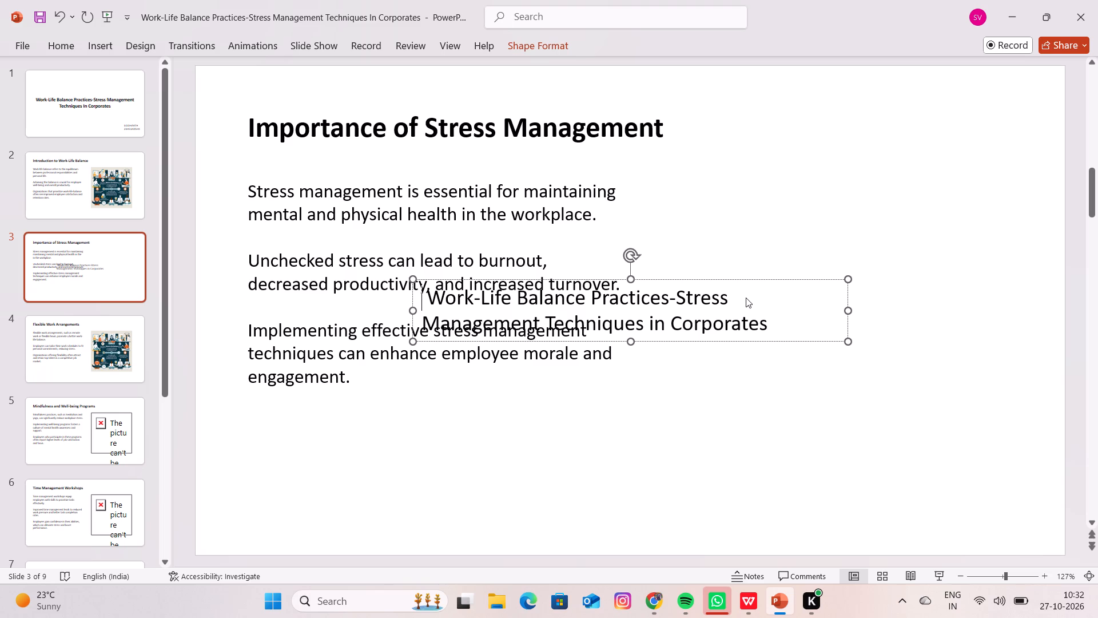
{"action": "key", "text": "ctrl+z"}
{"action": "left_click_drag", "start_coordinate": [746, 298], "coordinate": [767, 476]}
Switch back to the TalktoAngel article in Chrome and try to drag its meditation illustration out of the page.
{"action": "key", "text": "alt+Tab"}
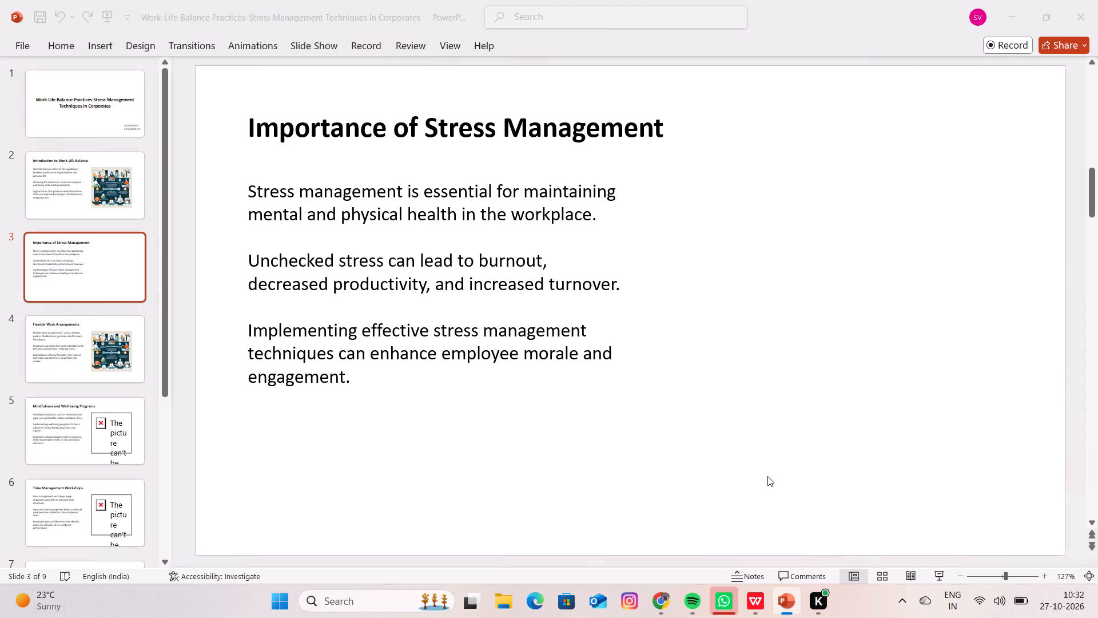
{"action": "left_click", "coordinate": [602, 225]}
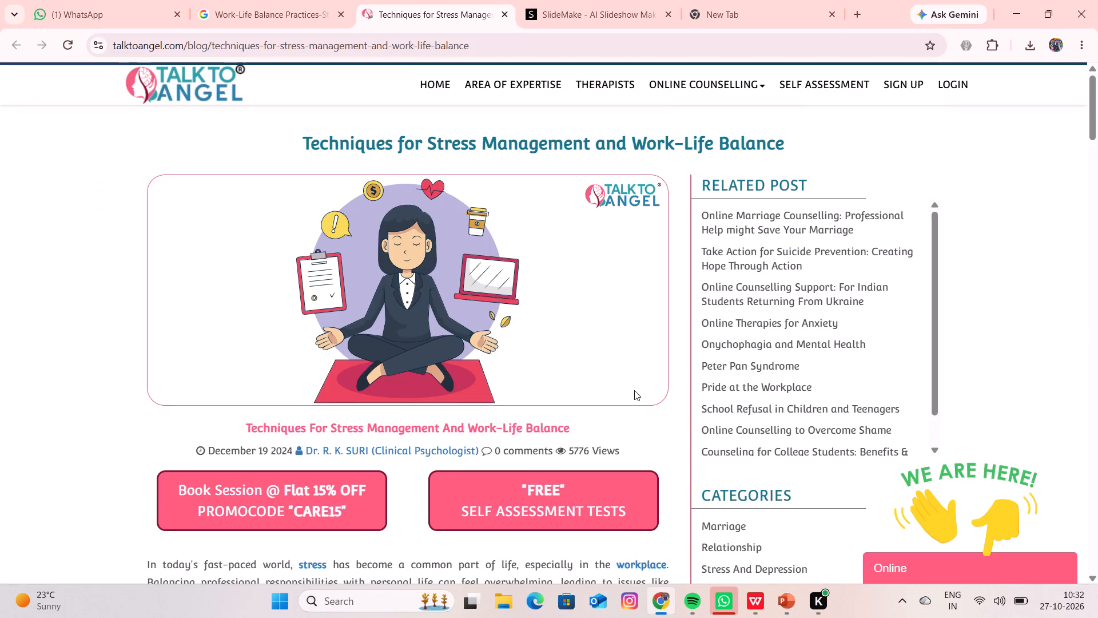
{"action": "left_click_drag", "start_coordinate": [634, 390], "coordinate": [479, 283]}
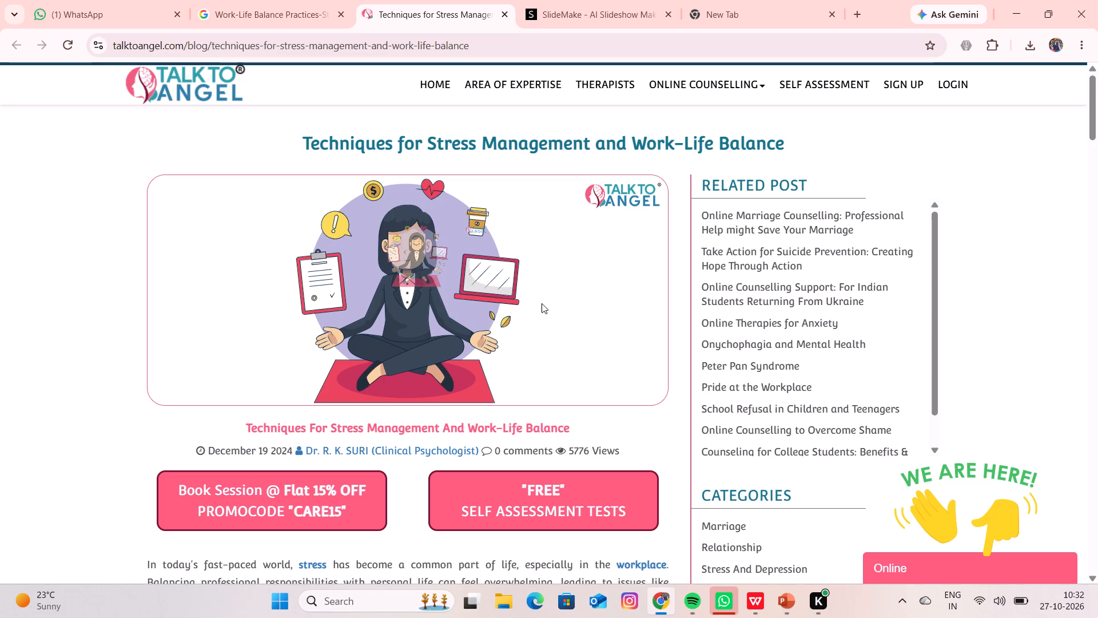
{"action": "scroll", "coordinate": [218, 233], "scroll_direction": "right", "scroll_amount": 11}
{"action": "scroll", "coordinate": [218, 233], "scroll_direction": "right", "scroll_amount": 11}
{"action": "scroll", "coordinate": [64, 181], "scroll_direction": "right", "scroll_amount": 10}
Copy UpRaise's "5 Agile Habits for a Healthy Work-Life Balance" image from the Google Images results.
{"action": "left_click", "coordinate": [260, 0]}
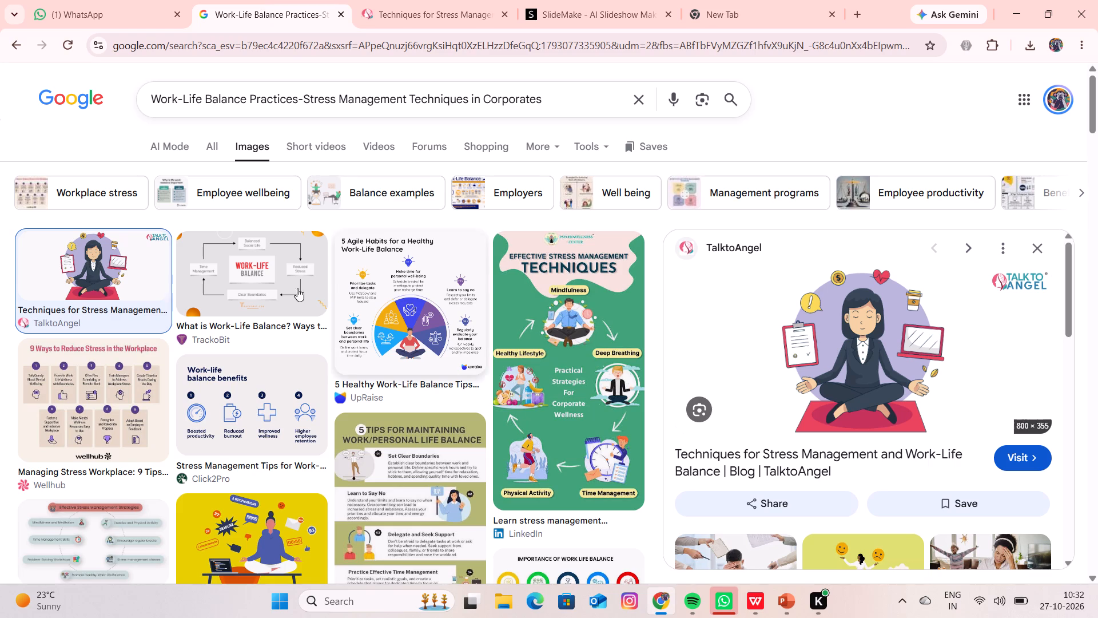
{"action": "left_click", "coordinate": [411, 314]}
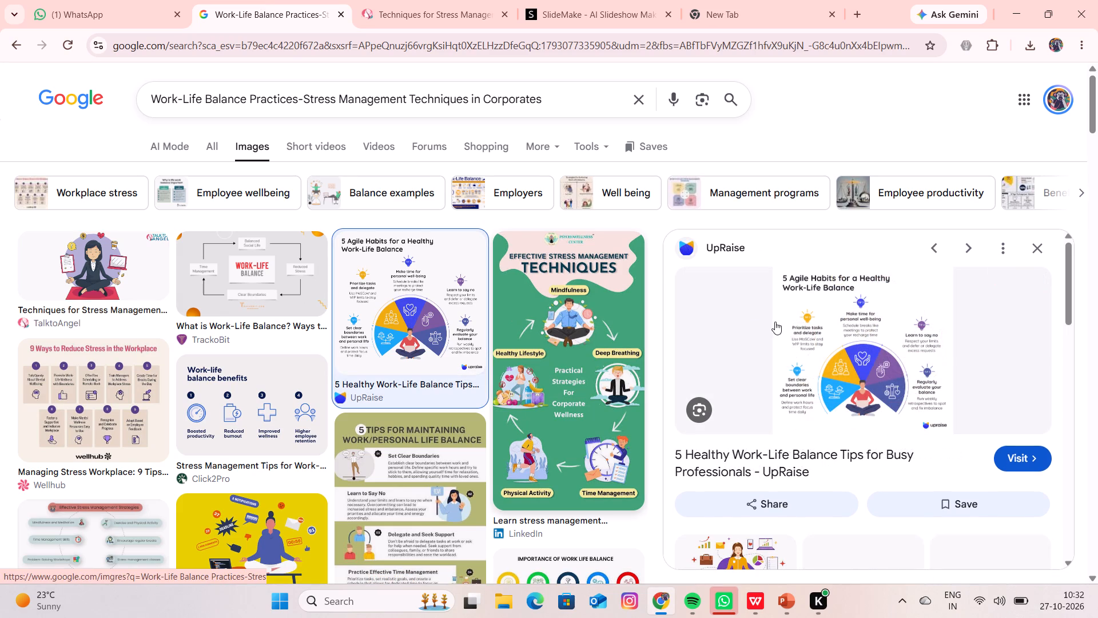
{"action": "right_click", "coordinate": [775, 322]}
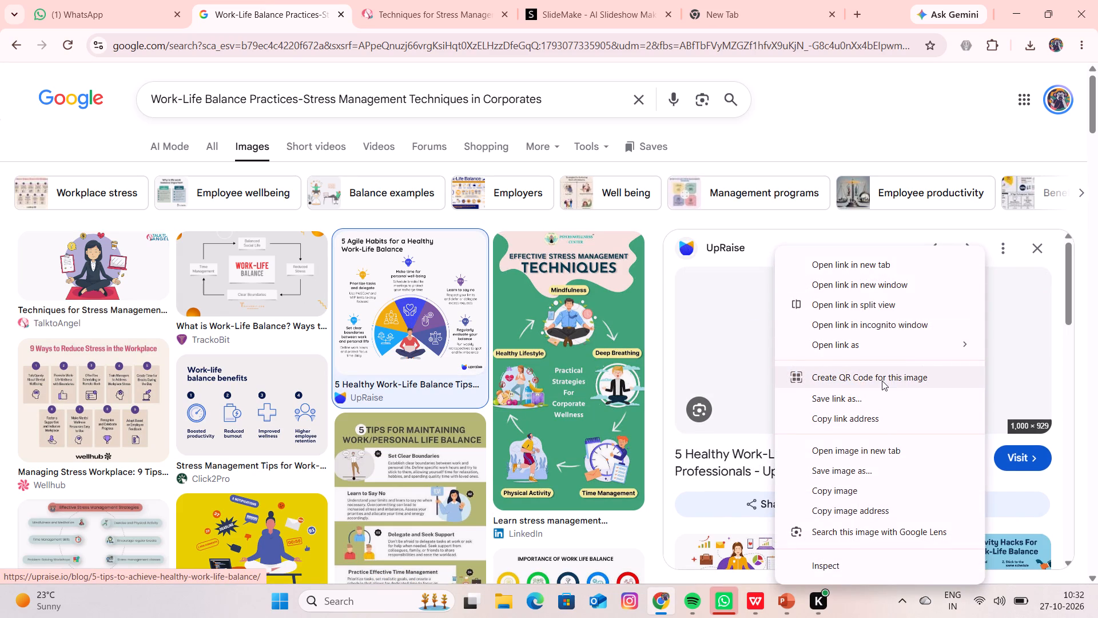
{"action": "left_click", "coordinate": [878, 492]}
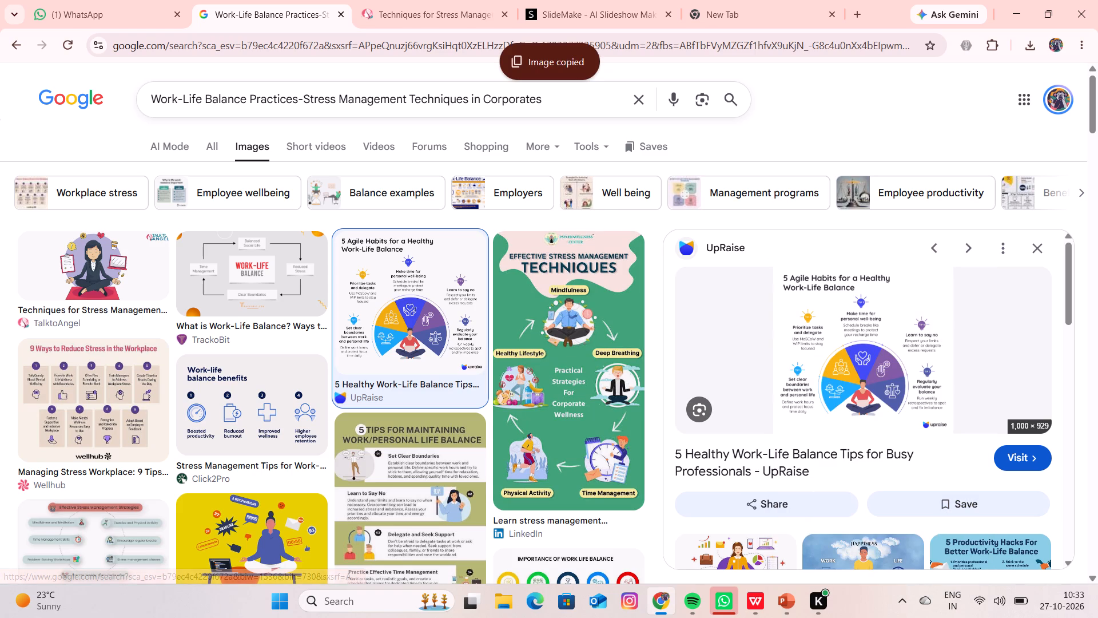
Switch to PowerPoint and paste the copied infographic onto slide 3 as a picture.
{"action": "left_click", "coordinate": [788, 598]}
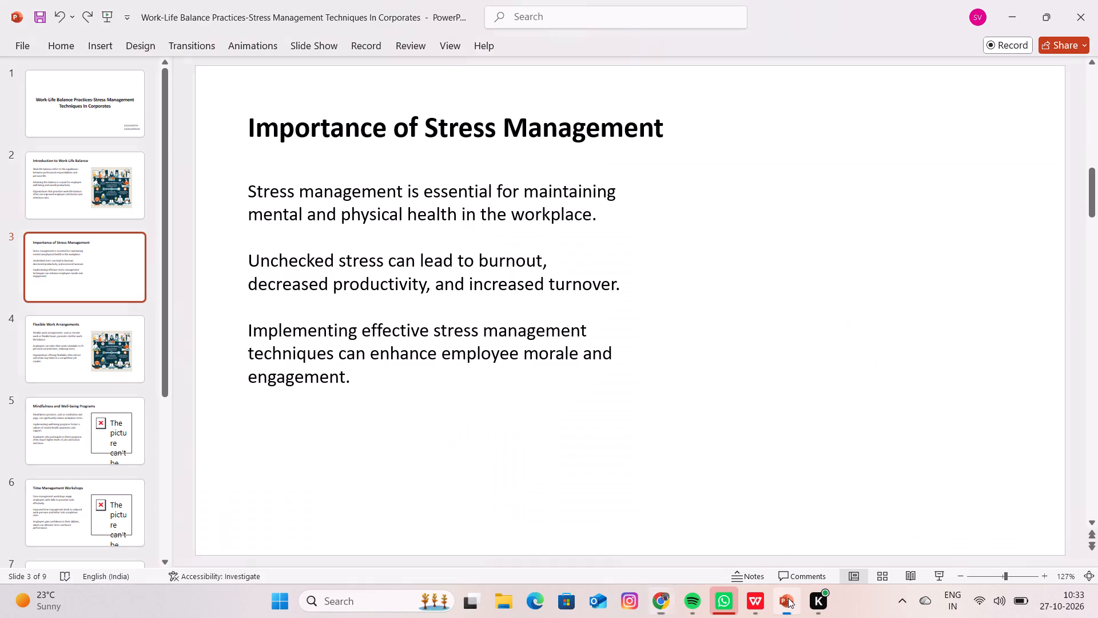
{"action": "left_click", "coordinate": [843, 292]}
{"action": "key", "text": "ctrl+v"}
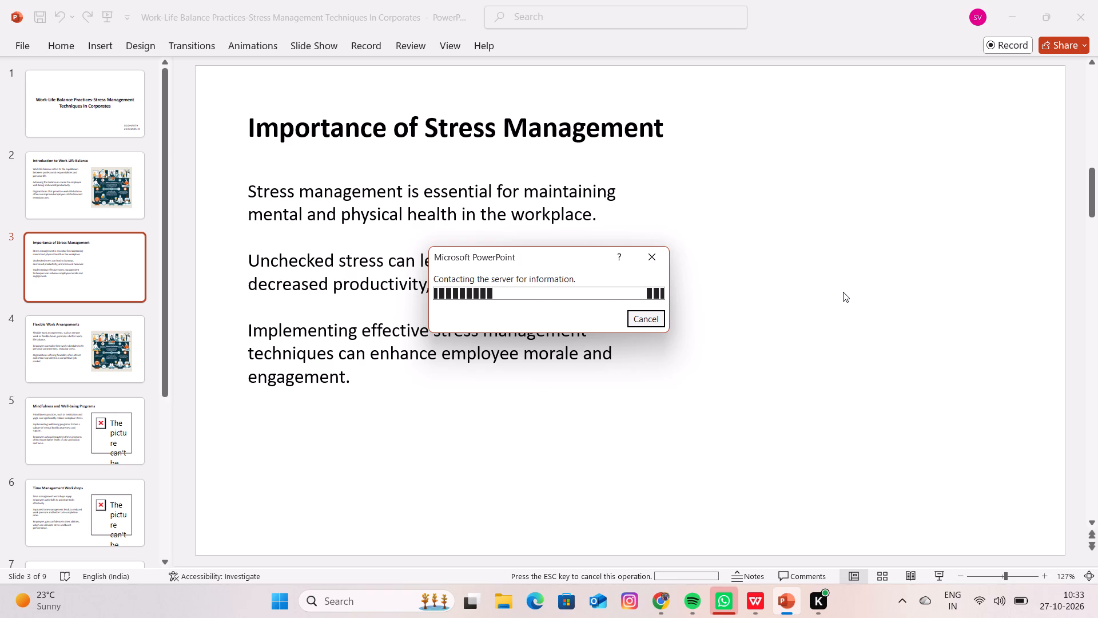
{"action": "left_click", "coordinate": [654, 315]}
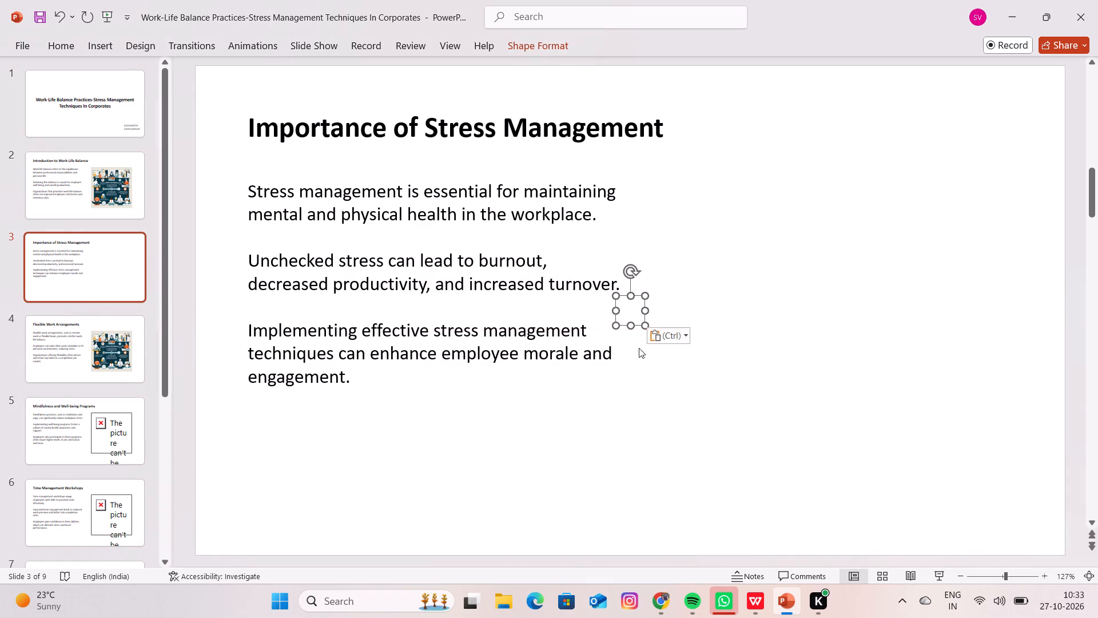
{"action": "left_click", "coordinate": [678, 340]}
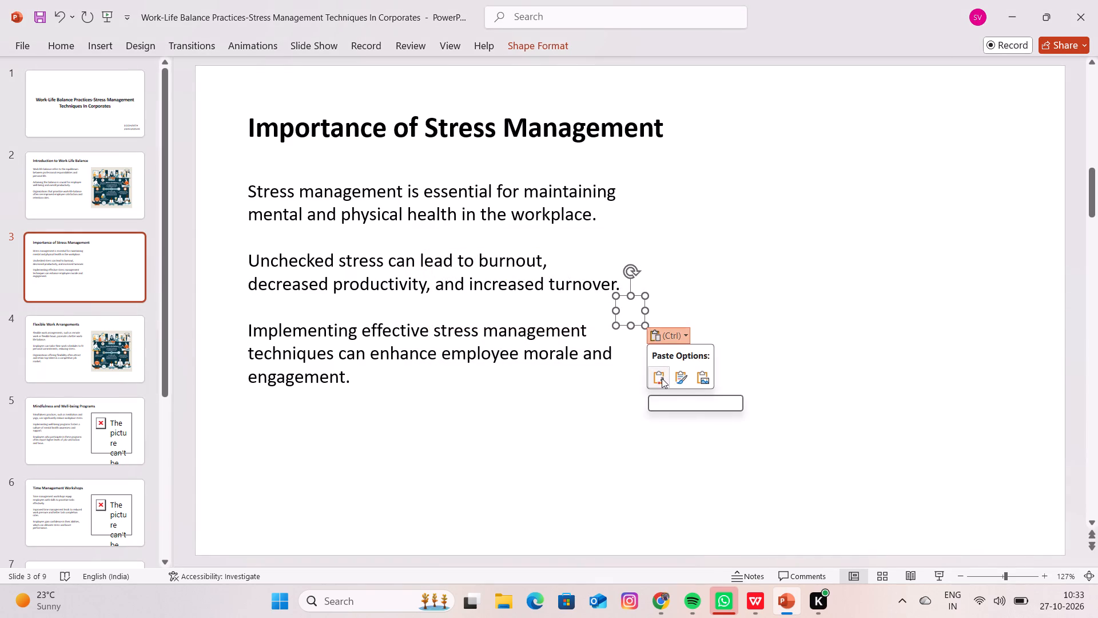
{"action": "left_click", "coordinate": [696, 376]}
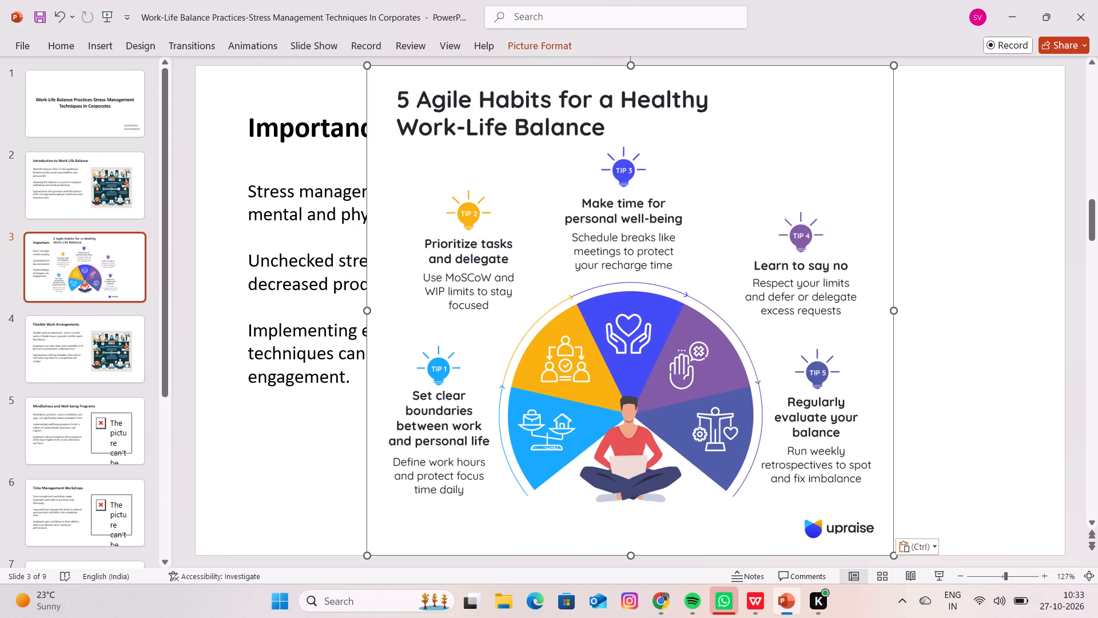
Shrink the 5 Agile Habits picture and position it beside the body text on slide 3, clear of the title.
{"action": "left_click_drag", "start_coordinate": [369, 68], "coordinate": [386, 76]}
{"action": "left_click_drag", "start_coordinate": [386, 76], "coordinate": [554, 184]}
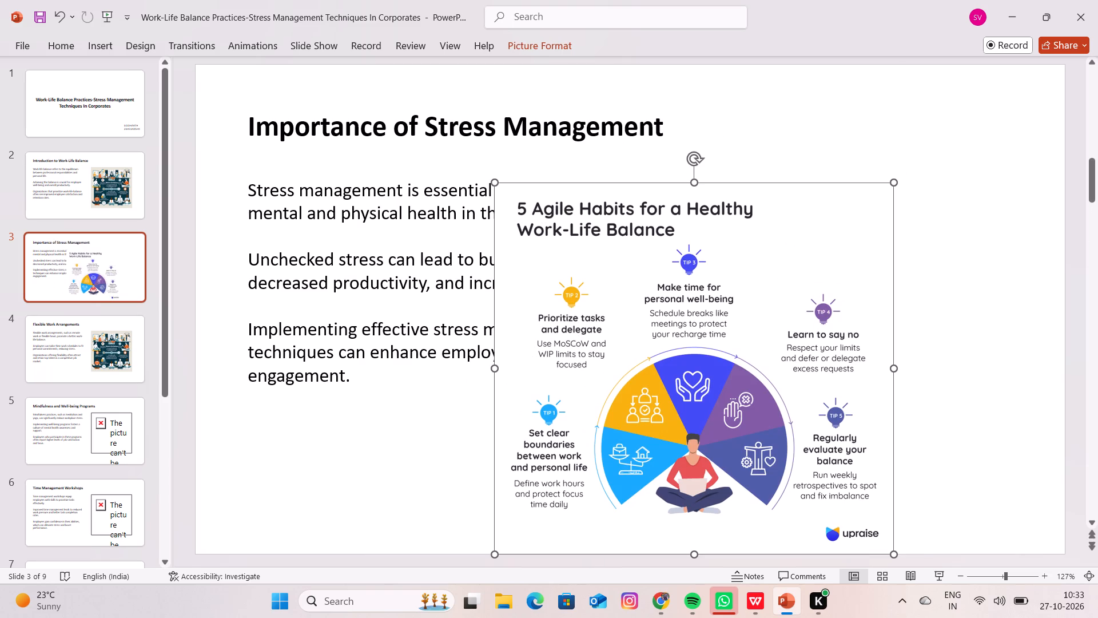
{"action": "left_click_drag", "start_coordinate": [685, 311], "coordinate": [846, 263]}
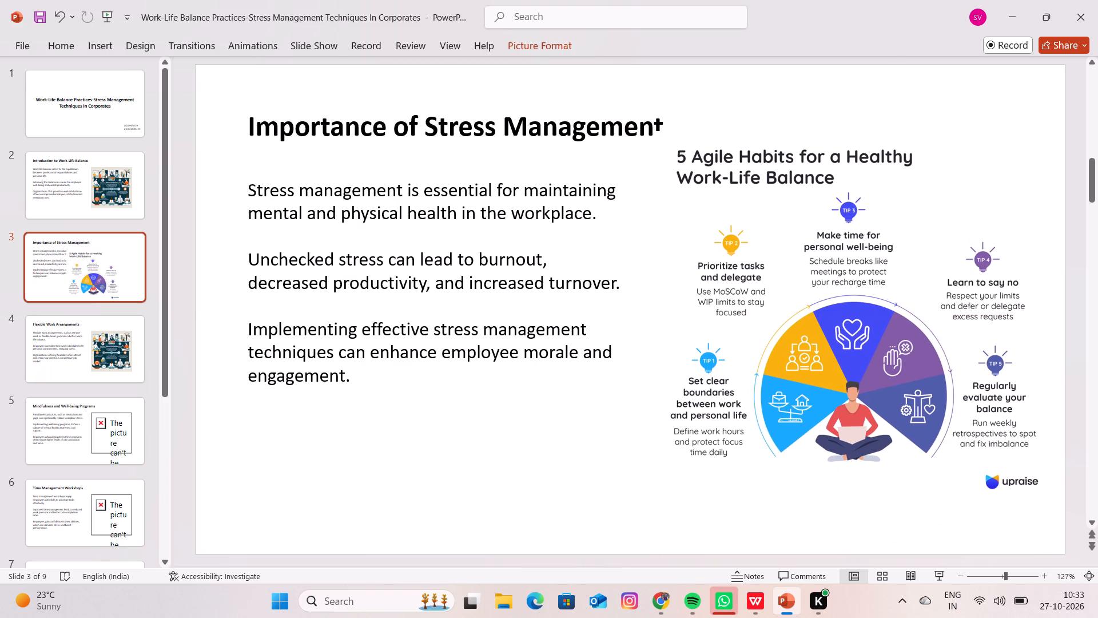
{"action": "left_click_drag", "start_coordinate": [846, 263], "coordinate": [819, 276]}
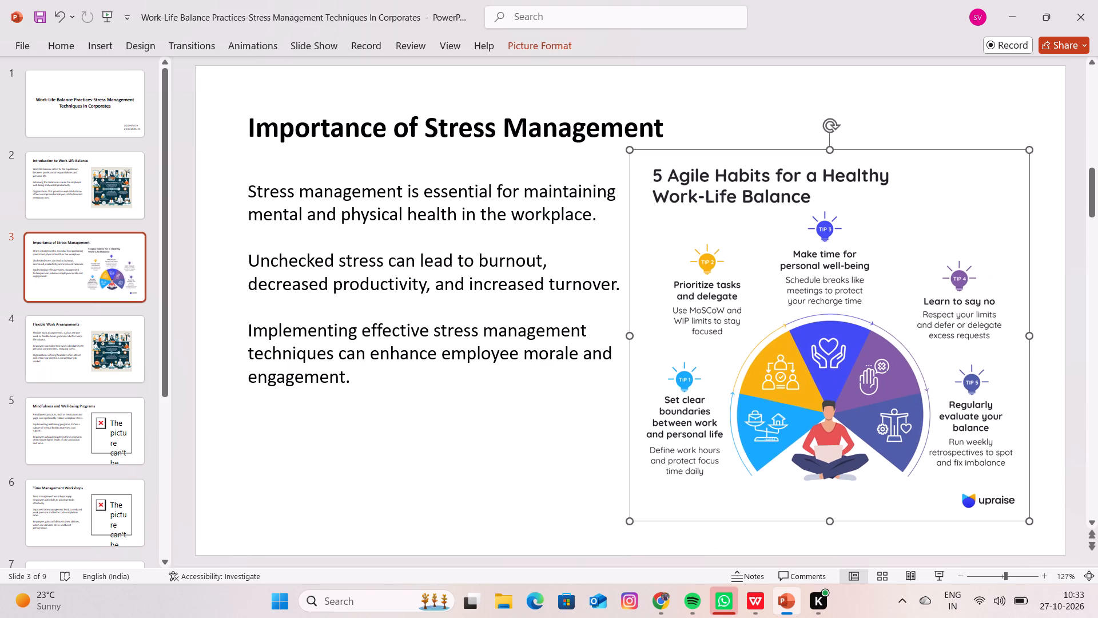
{"action": "left_click_drag", "start_coordinate": [1032, 521], "coordinate": [998, 401]}
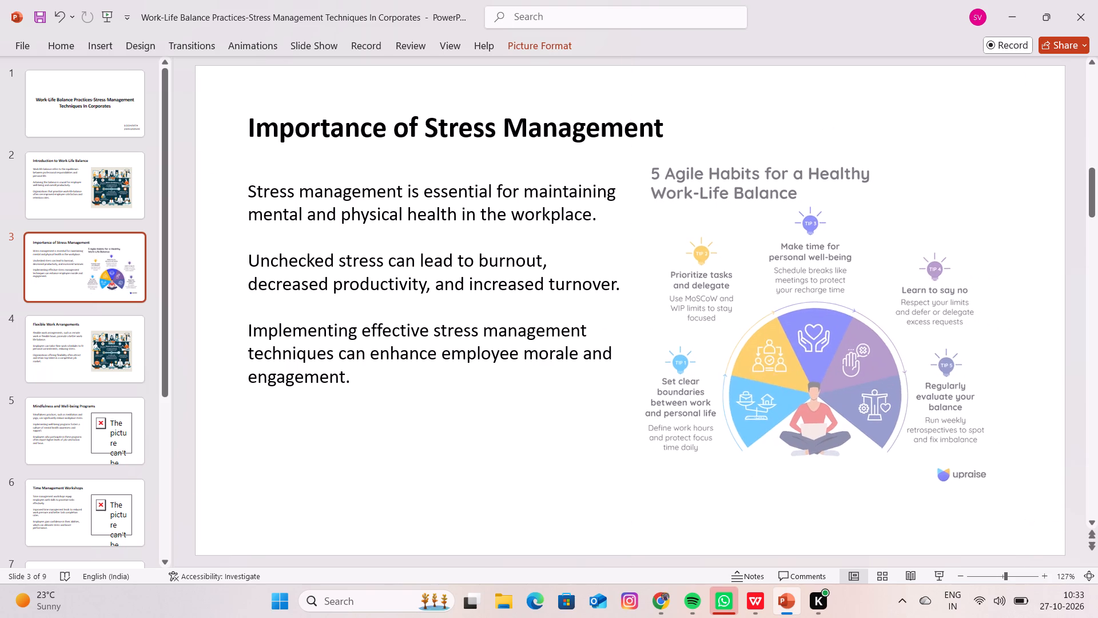
{"action": "left_click_drag", "start_coordinate": [998, 401], "coordinate": [953, 314]}
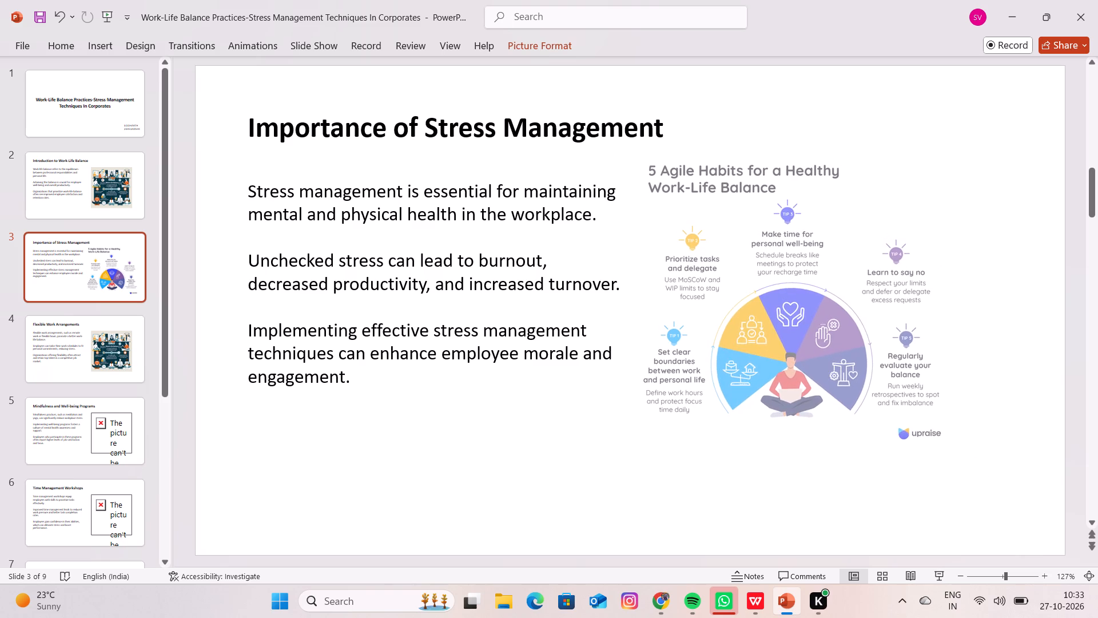
{"action": "left_click_drag", "start_coordinate": [953, 314], "coordinate": [953, 315]}
{"action": "left_click_drag", "start_coordinate": [850, 312], "coordinate": [867, 312]}
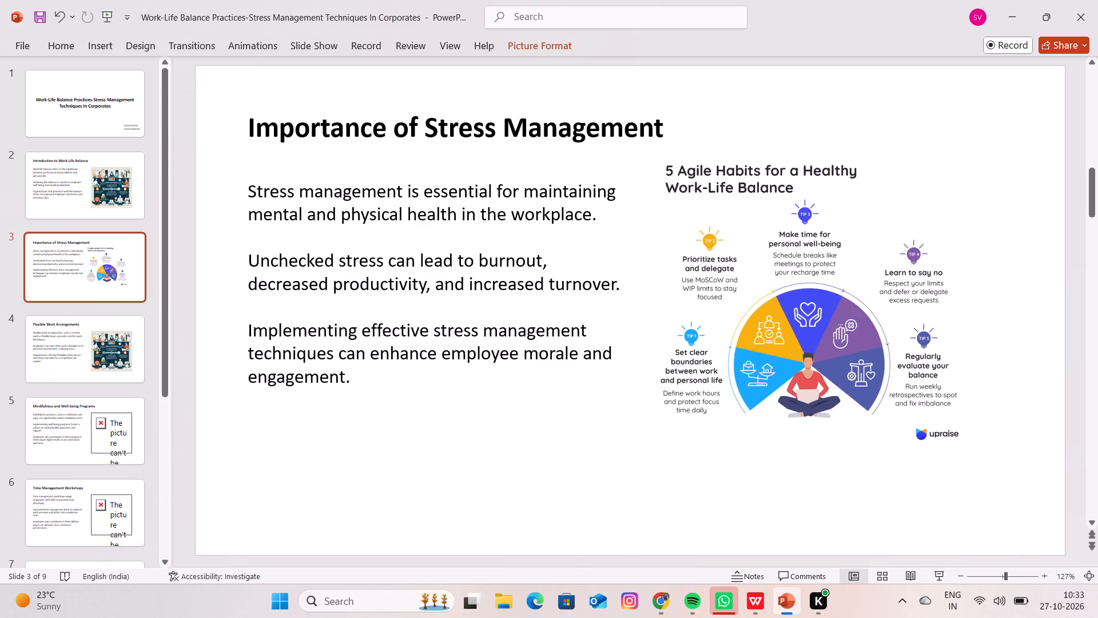
{"action": "left_click_drag", "start_coordinate": [867, 312], "coordinate": [877, 326]}
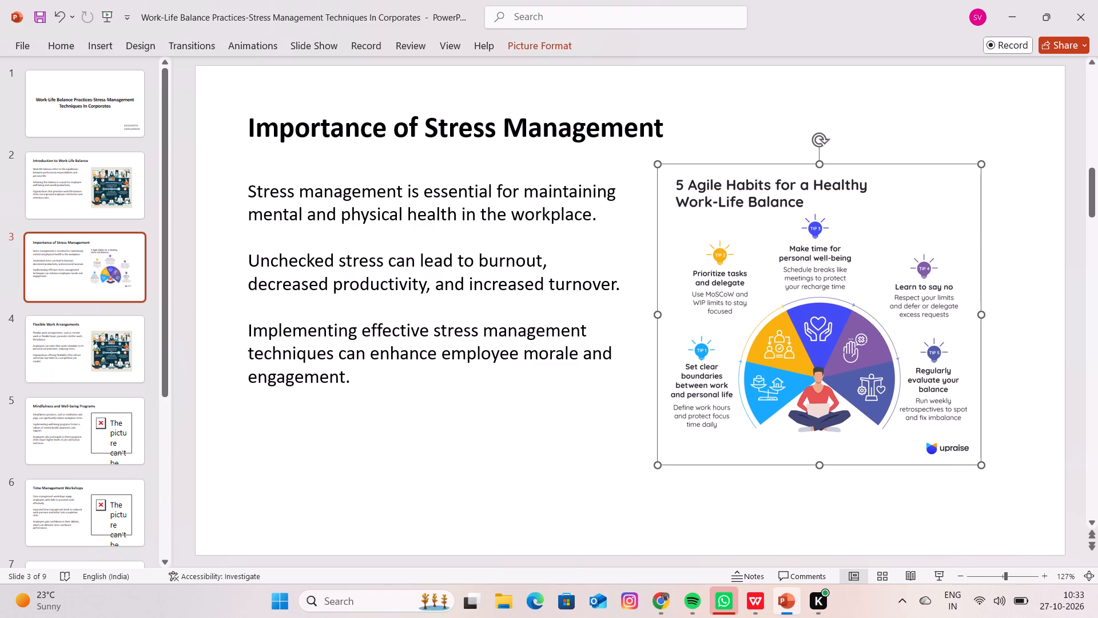
Bring up slide 5, then switch to Chrome and copy TalktoAngel's meditation illustration from the Google Images results.
{"action": "left_click", "coordinate": [101, 354]}
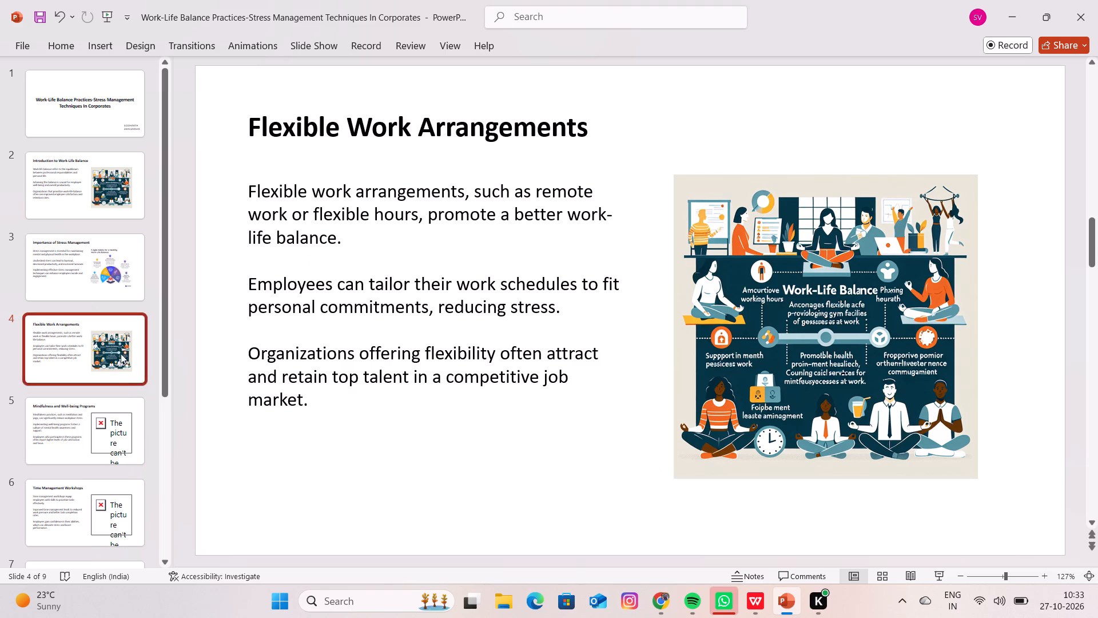
{"action": "left_click", "coordinate": [101, 448]}
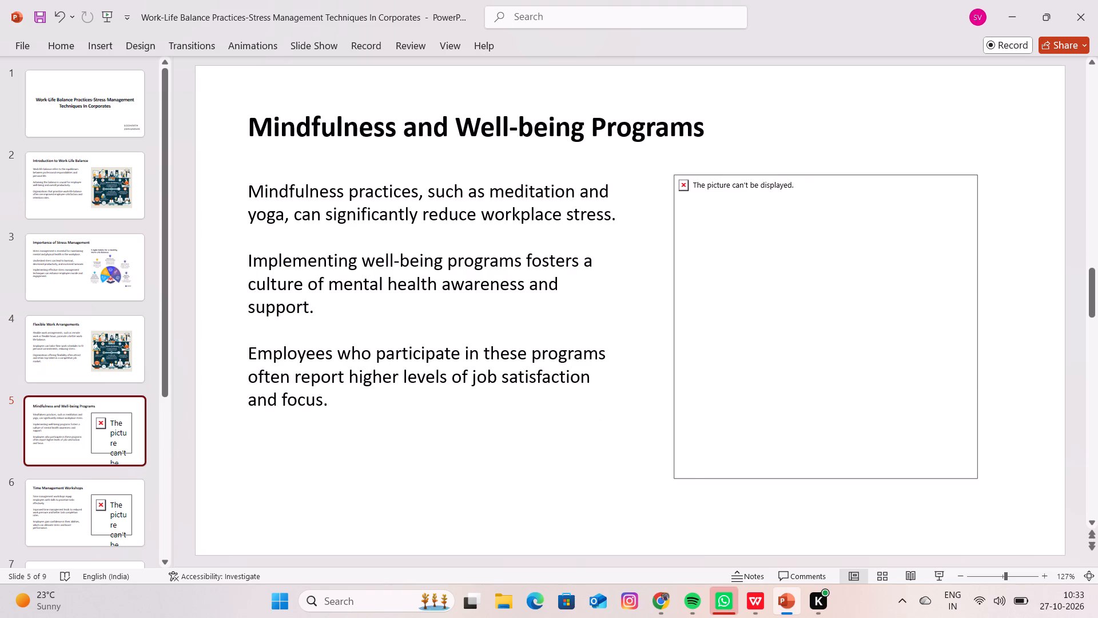
{"action": "key", "text": "alt+q"}
{"action": "key", "text": "alt+Tab"}
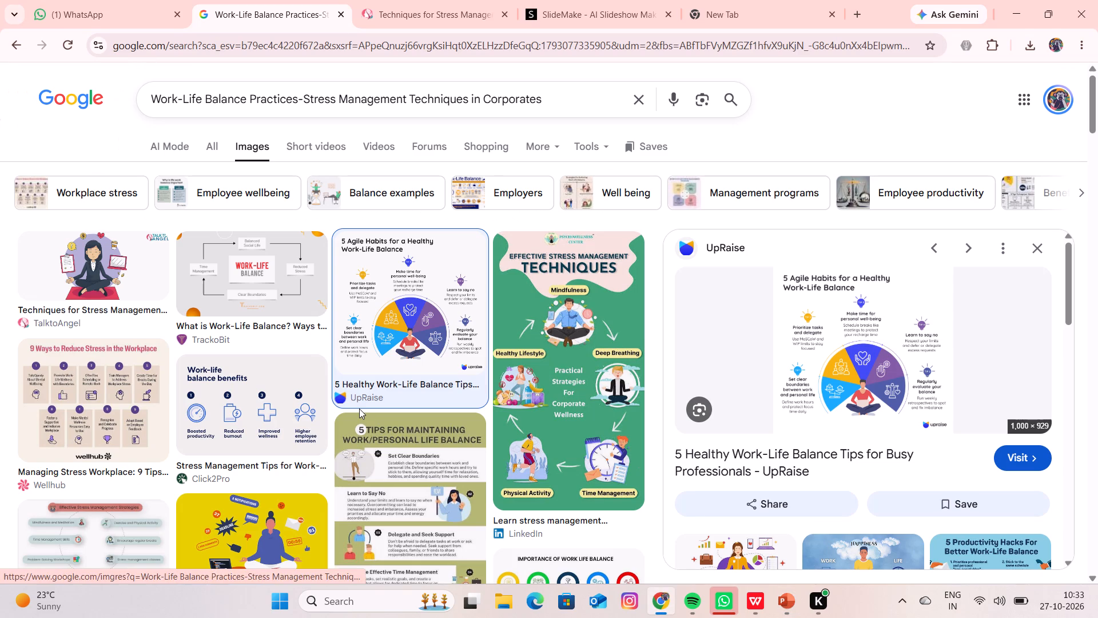
{"action": "left_click", "coordinate": [160, 279]}
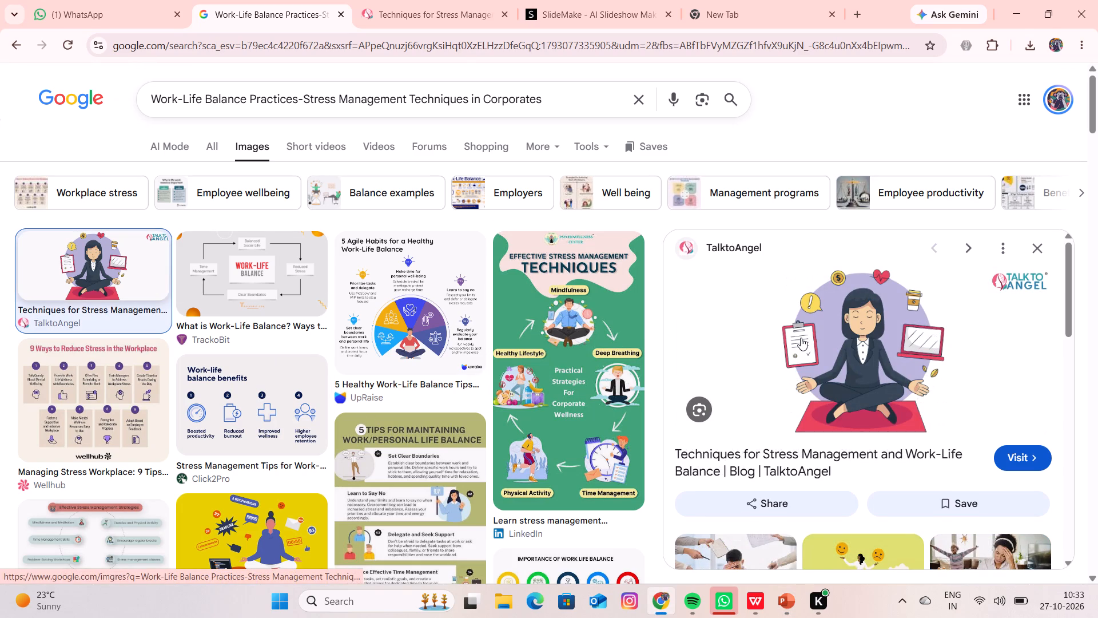
{"action": "left_click", "coordinate": [801, 338]}
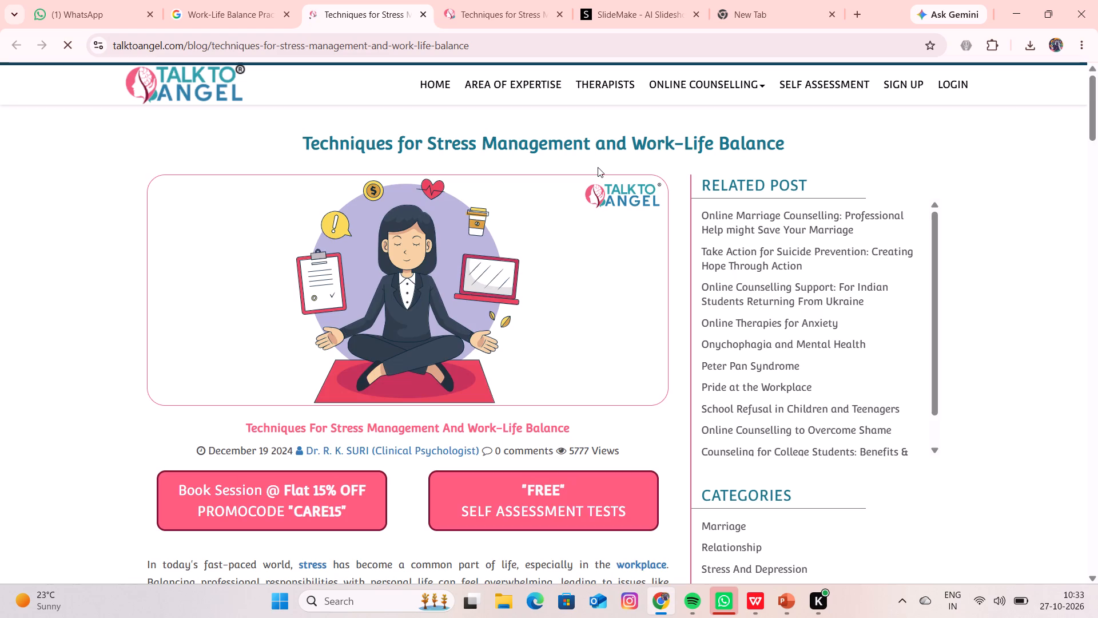
{"action": "left_click", "coordinate": [246, 15]}
{"action": "right_click", "coordinate": [754, 296]}
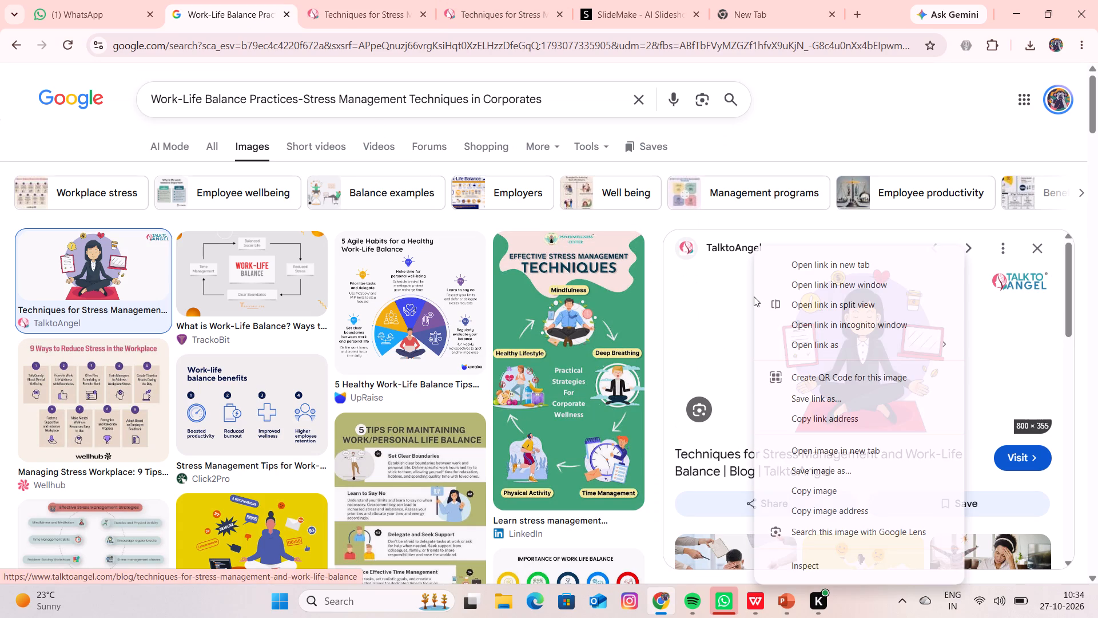
{"action": "left_click", "coordinate": [865, 489]}
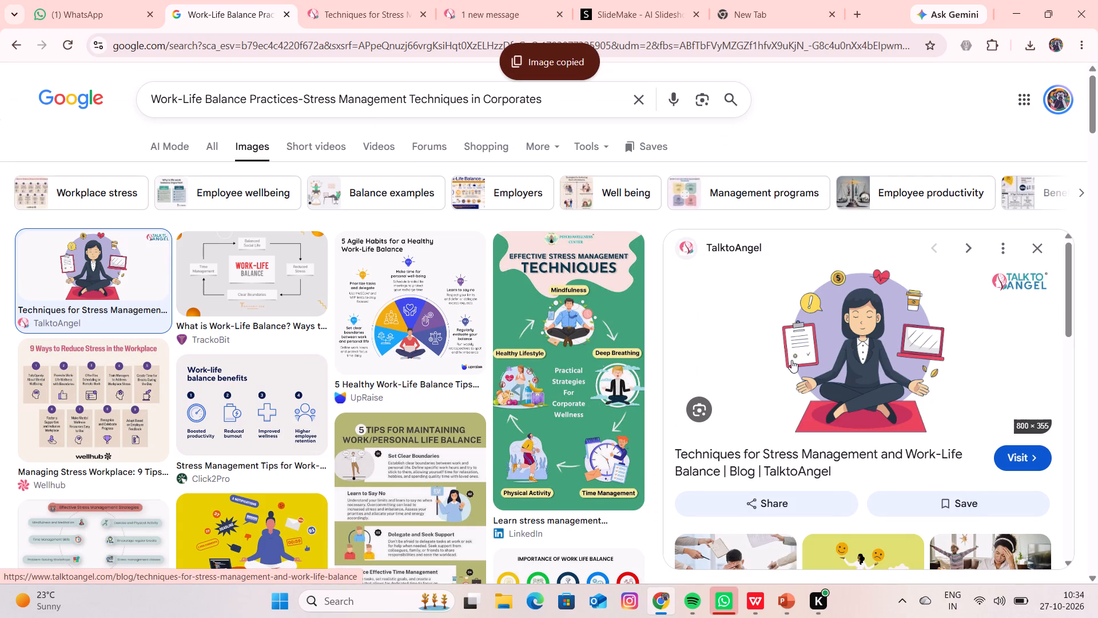
Switch to PowerPoint and replace the broken picture on slide 5, Mindfulness and Well-being Programs, with the copied illustration.
{"action": "key", "text": "alt+Tab"}
{"action": "left_click", "coordinate": [859, 283]}
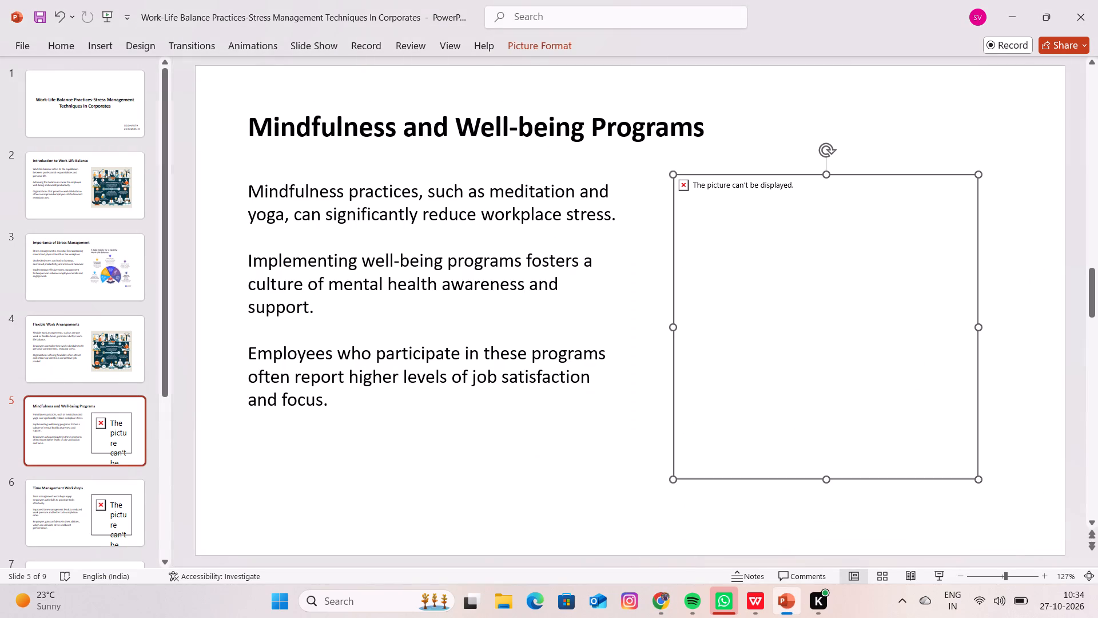
{"action": "key", "text": "Delete"}
{"action": "key", "text": "ctrl+v"}
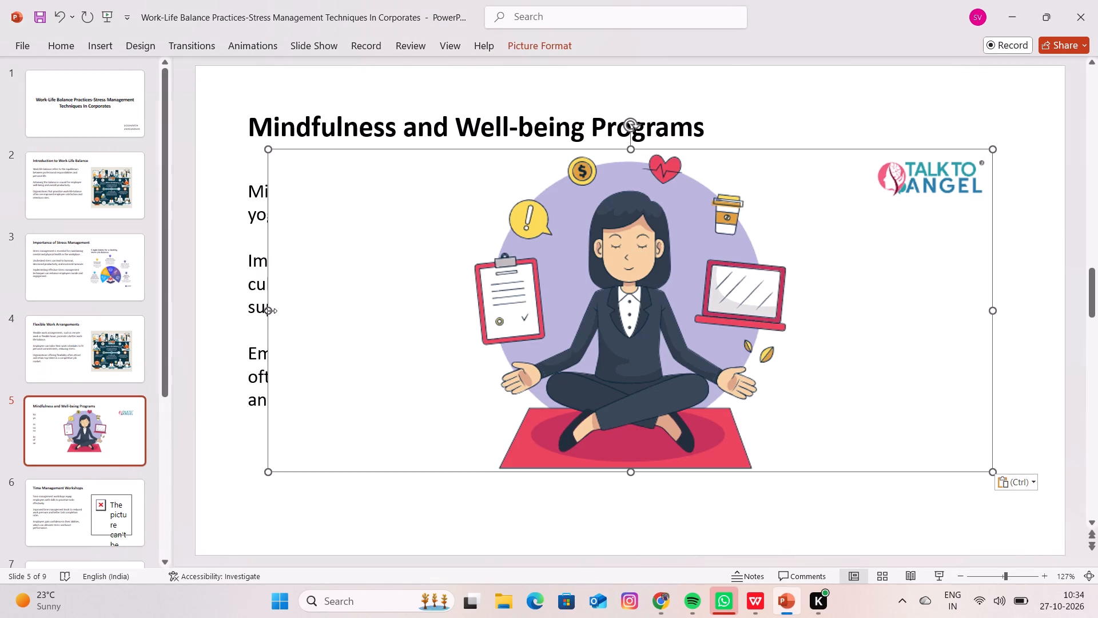
Narrow the meditation illustration on slide 5 and position it beside the body text, just below the title.
{"action": "left_click_drag", "start_coordinate": [270, 311], "coordinate": [674, 446]}
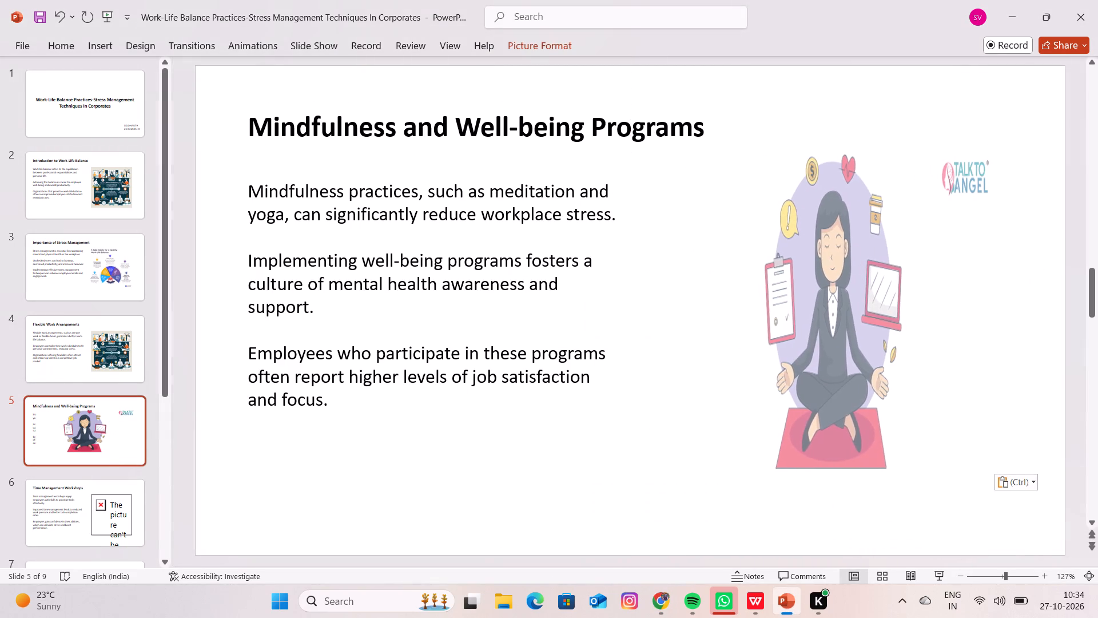
{"action": "left_click_drag", "start_coordinate": [674, 446], "coordinate": [674, 449]}
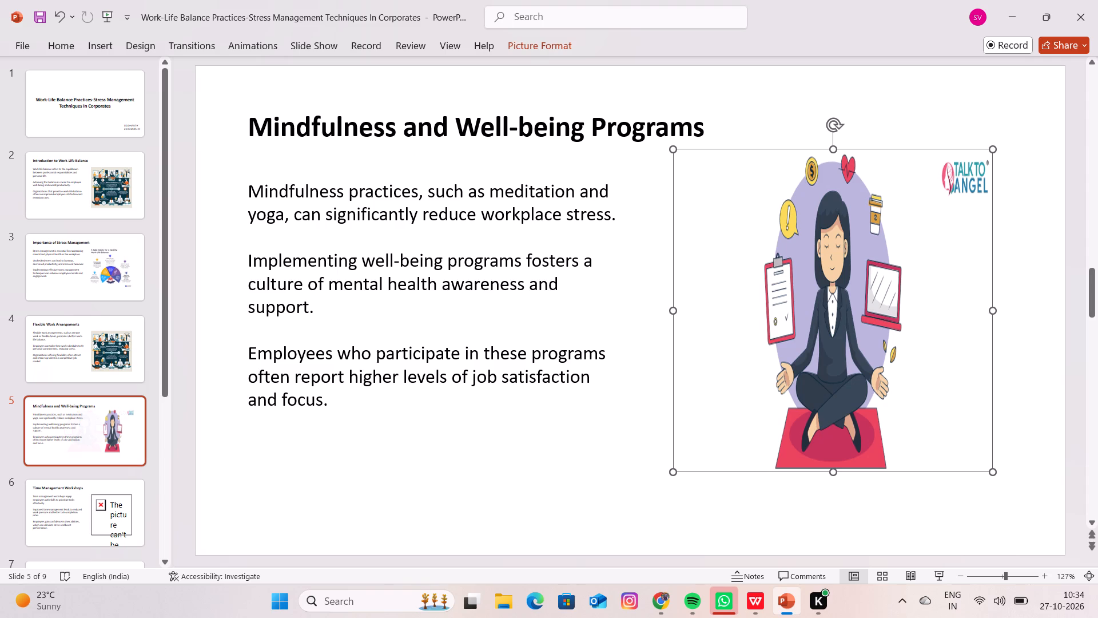
{"action": "left_click_drag", "start_coordinate": [868, 447], "coordinate": [880, 477]}
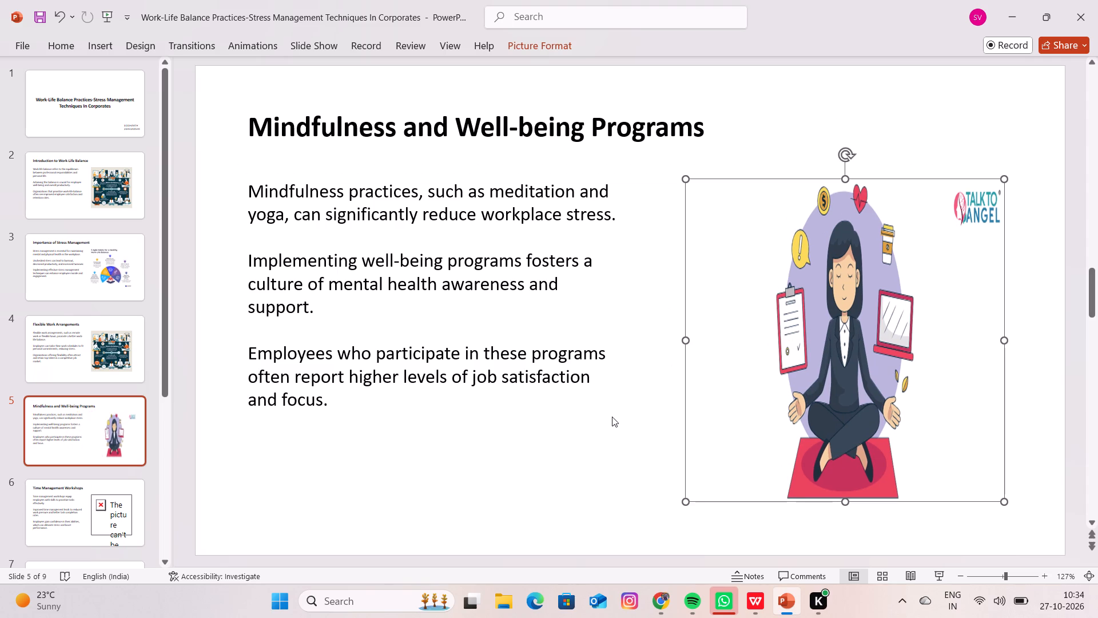
{"action": "left_click", "coordinate": [612, 417]}
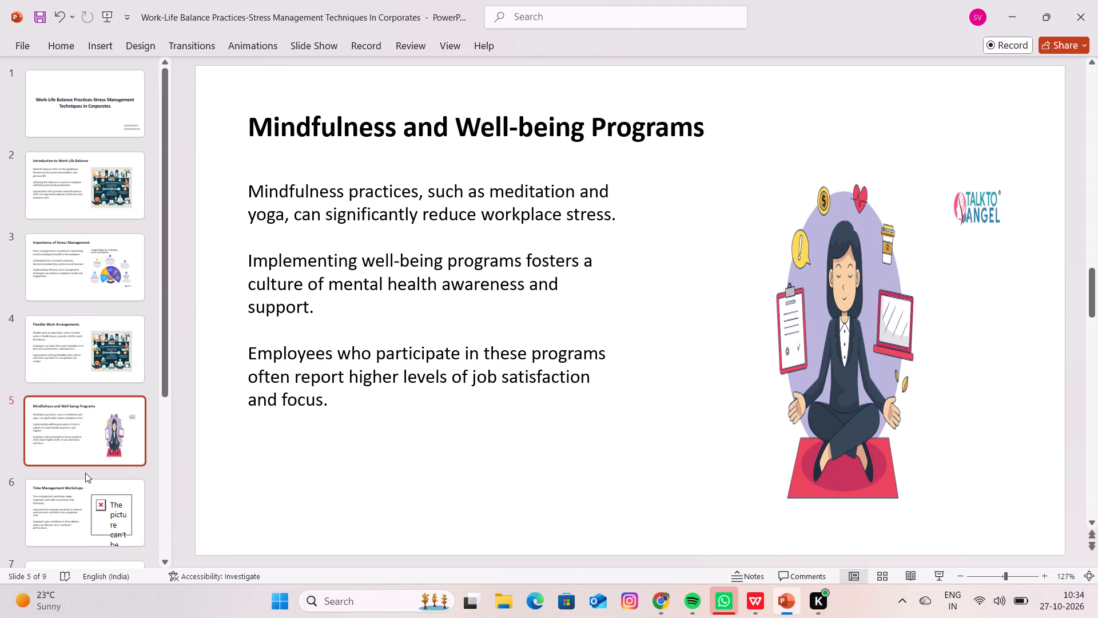
Delete the broken picture from slide 6, Time Management Workshops.
{"action": "left_click", "coordinate": [91, 496]}
{"action": "left_click", "coordinate": [688, 241]}
{"action": "key", "text": "Delete"}
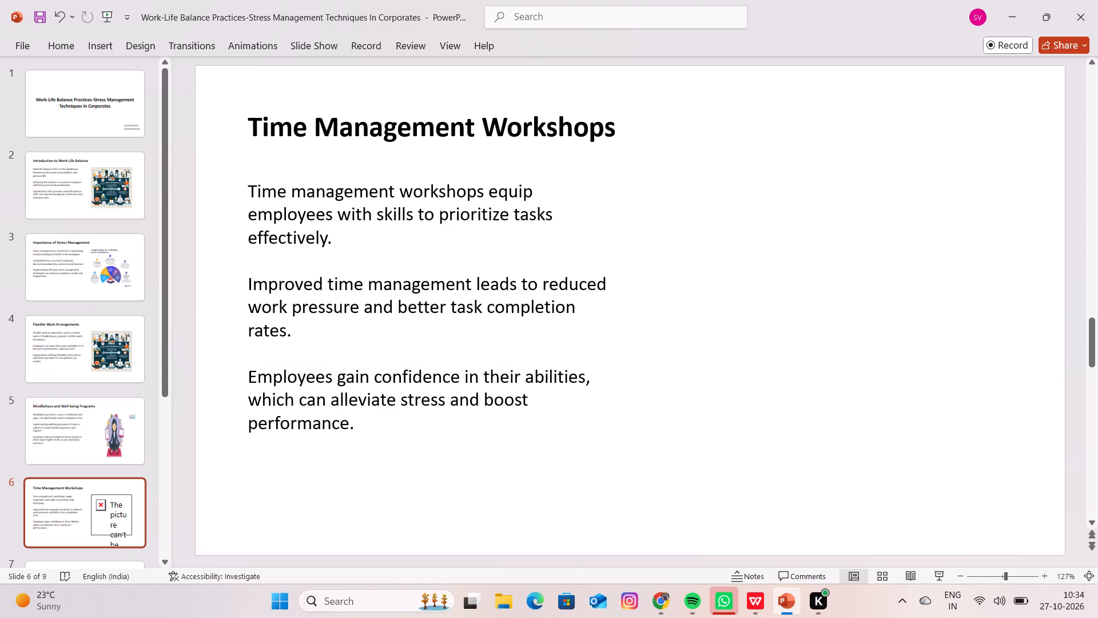
Switch to Chrome and copy Jaro Education's "Importance of Work Life Balance" image from the Google Images results.
{"action": "key", "text": "alt+Tab"}
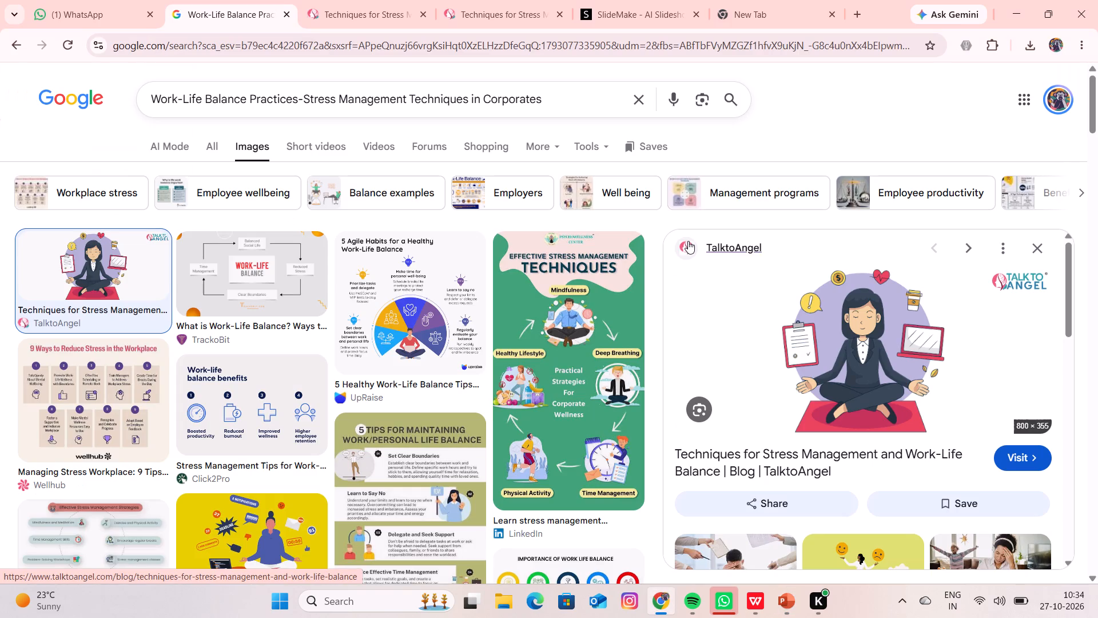
{"action": "scroll", "coordinate": [442, 352], "scroll_direction": "down", "scroll_amount": 4}
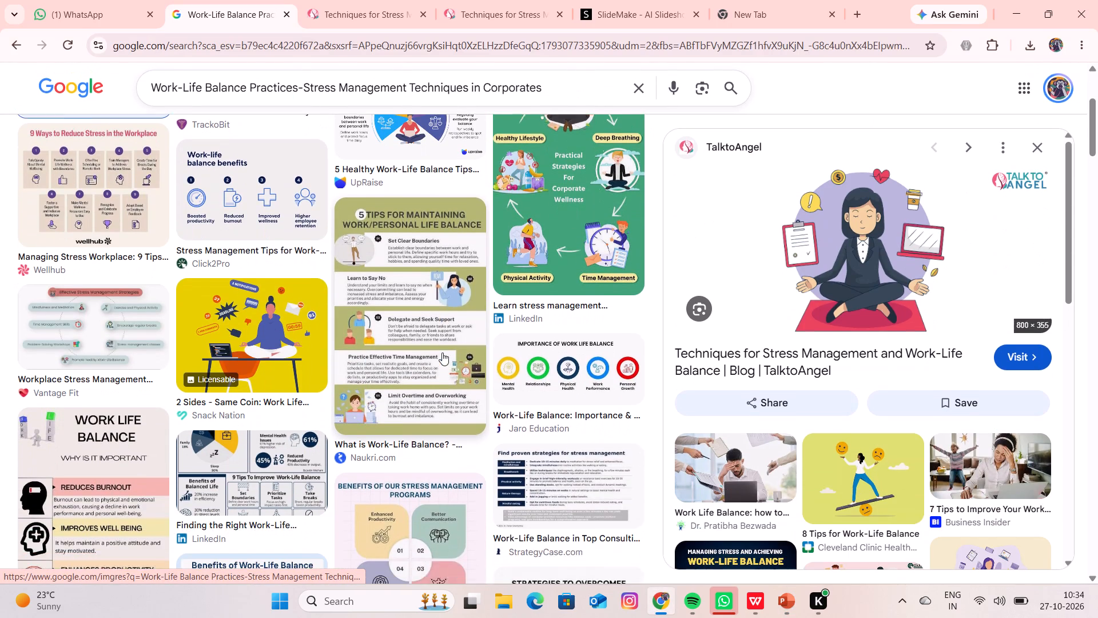
{"action": "scroll", "coordinate": [442, 352], "scroll_direction": "down", "scroll_amount": 1}
{"action": "scroll", "coordinate": [467, 287], "scroll_direction": "down", "scroll_amount": 1}
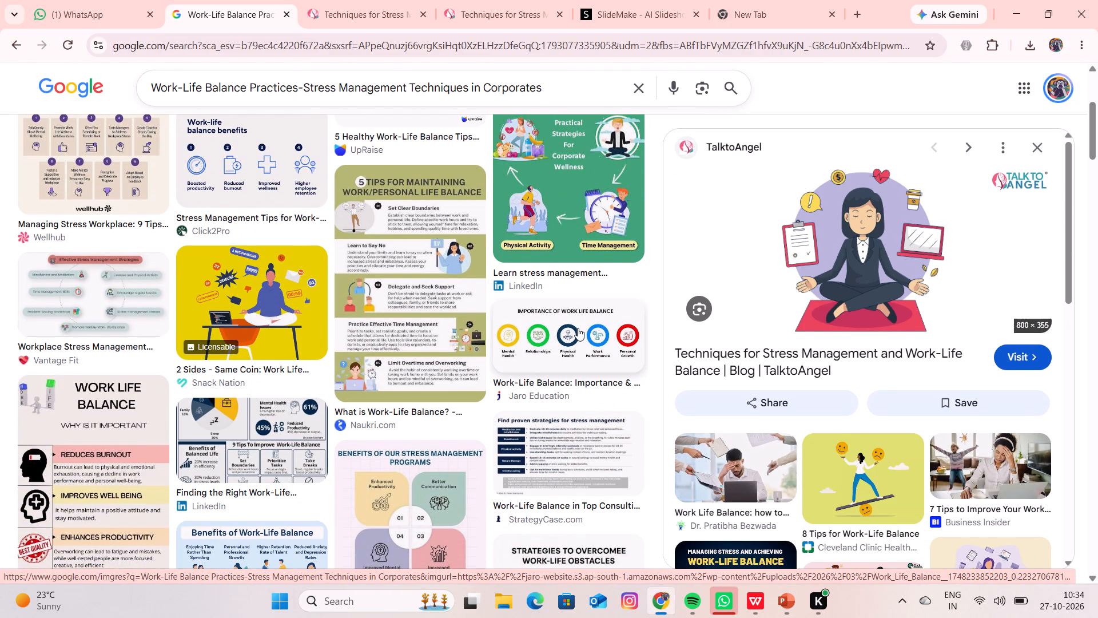
{"action": "left_click", "coordinate": [577, 328]}
{"action": "right_click", "coordinate": [848, 302]}
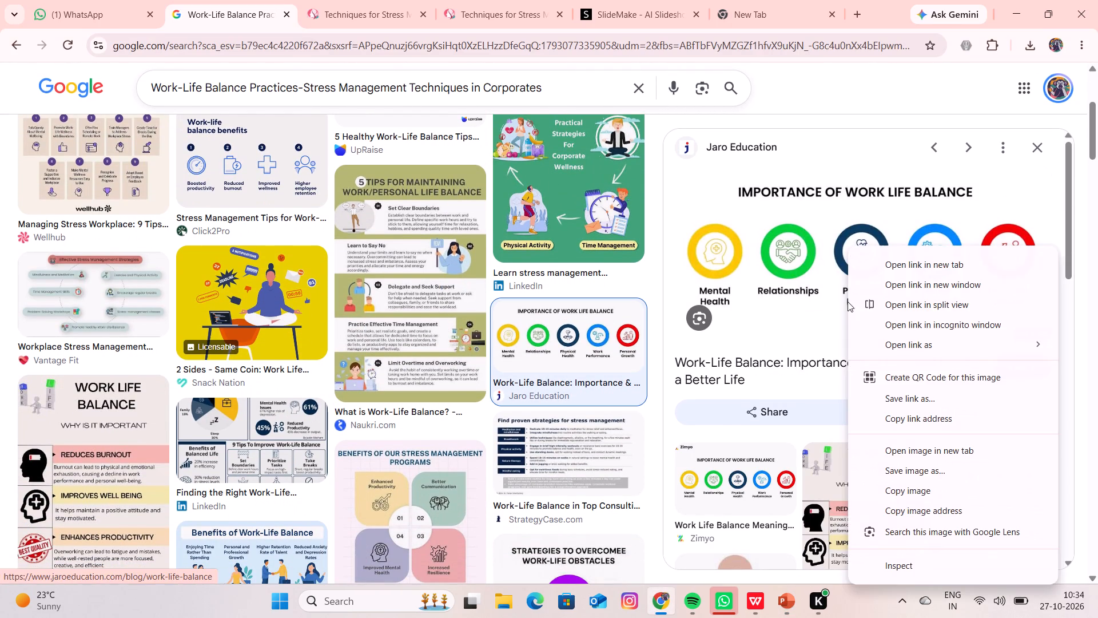
{"action": "left_click", "coordinate": [946, 485]}
Switch to PowerPoint and paste the copied "Importance of Work Life Balance" image onto slide 6.
{"action": "key", "text": "alt+Tab"}
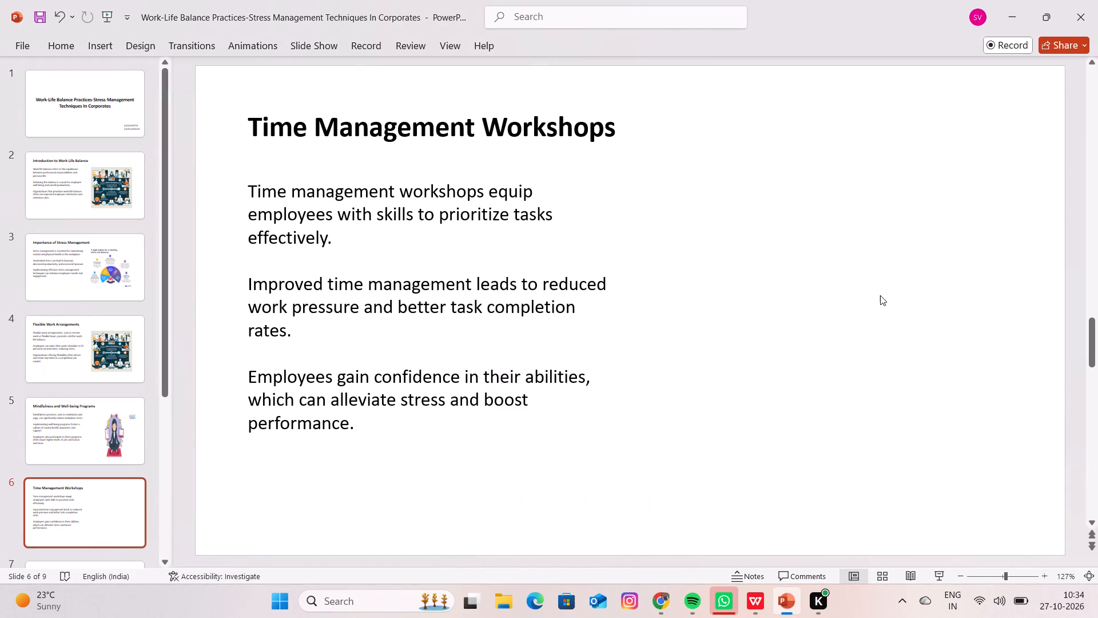
{"action": "left_click", "coordinate": [880, 295]}
{"action": "key", "text": "ctrl+v"}
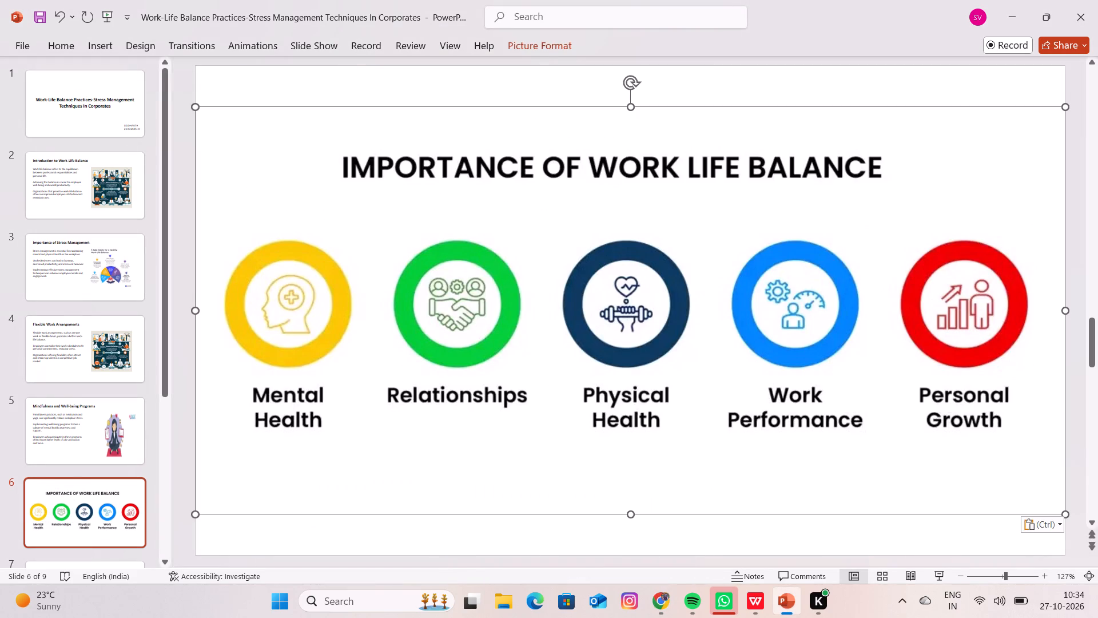
Reduce the width and height of the Importance of Work Life Balance picture so it fits beside slide 6's body text.
{"action": "left_click_drag", "start_coordinate": [198, 310], "coordinate": [677, 409]}
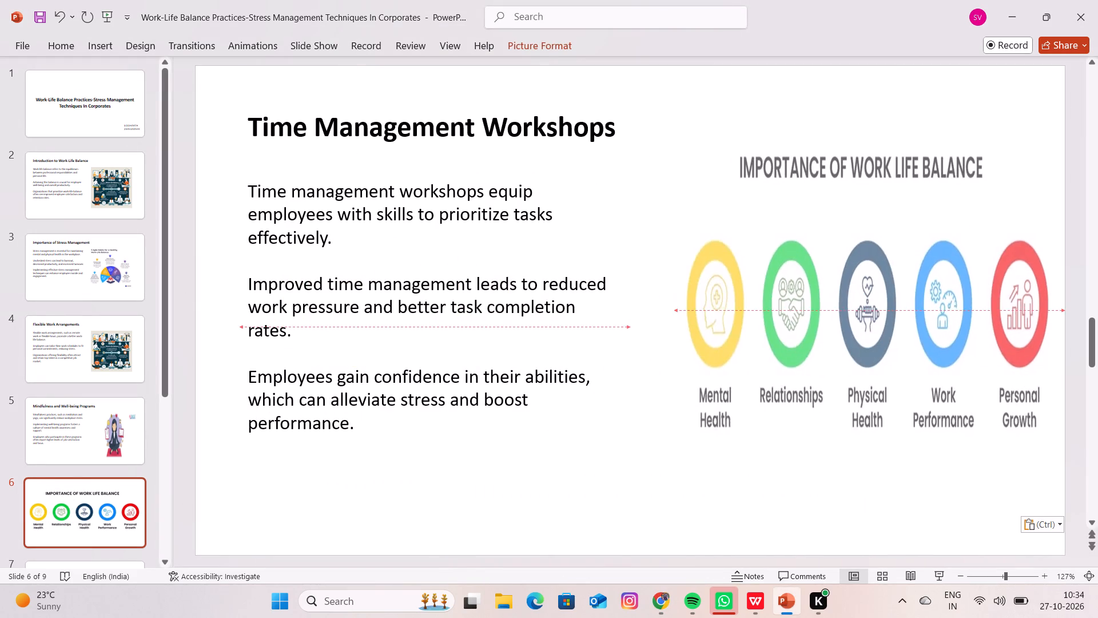
{"action": "left_click_drag", "start_coordinate": [677, 409], "coordinate": [657, 424]}
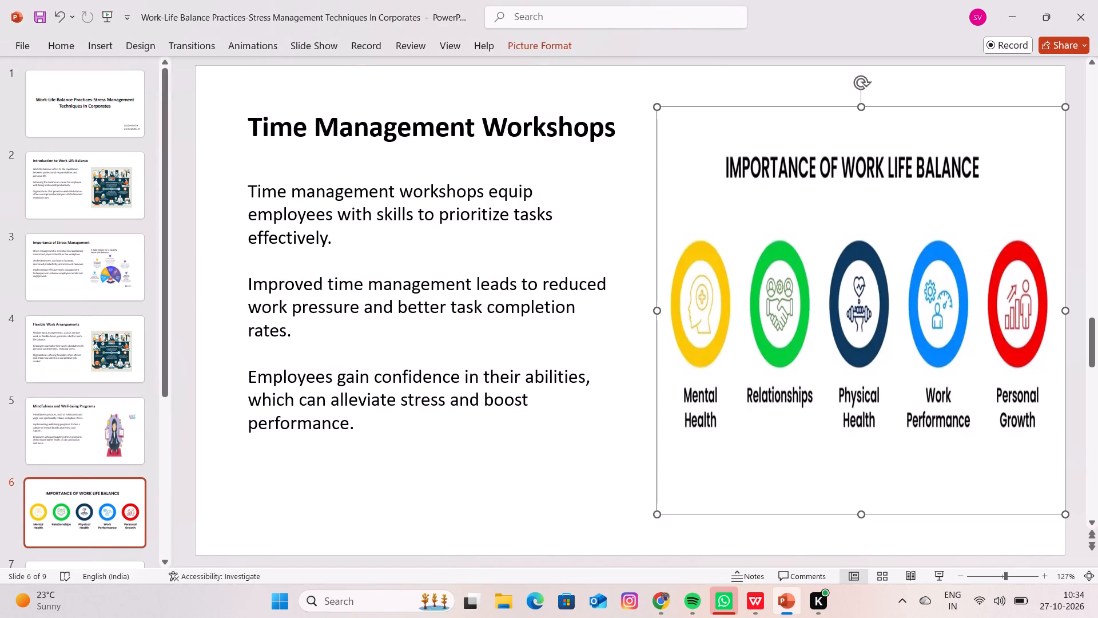
{"action": "left_click", "coordinate": [559, 492]}
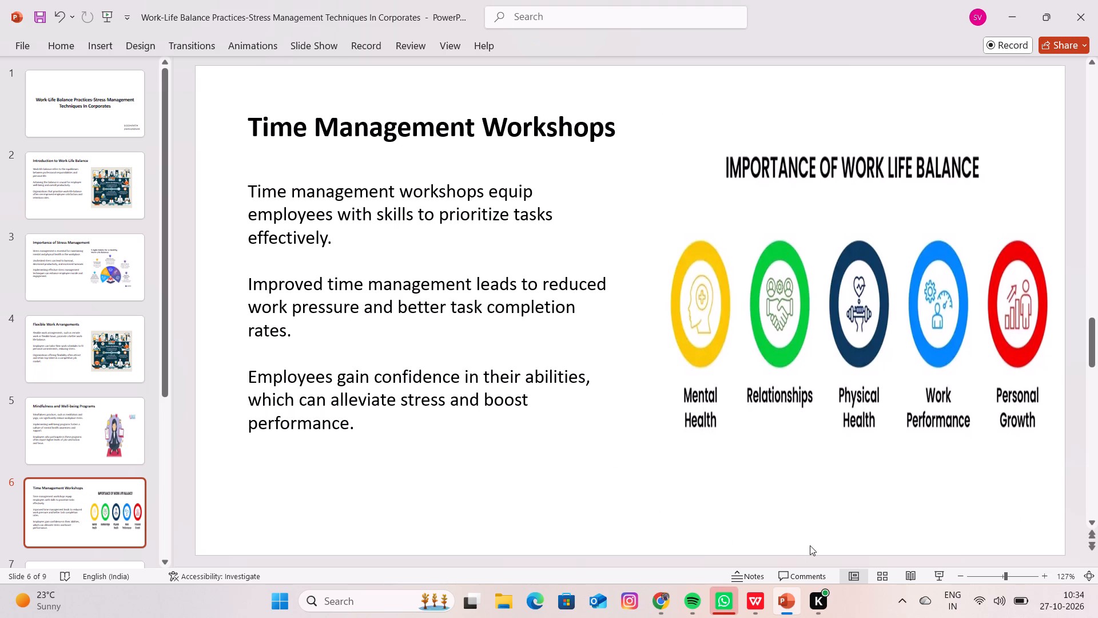
{"action": "left_click", "coordinate": [860, 512]}
{"action": "left_click_drag", "start_coordinate": [863, 516], "coordinate": [840, 472]}
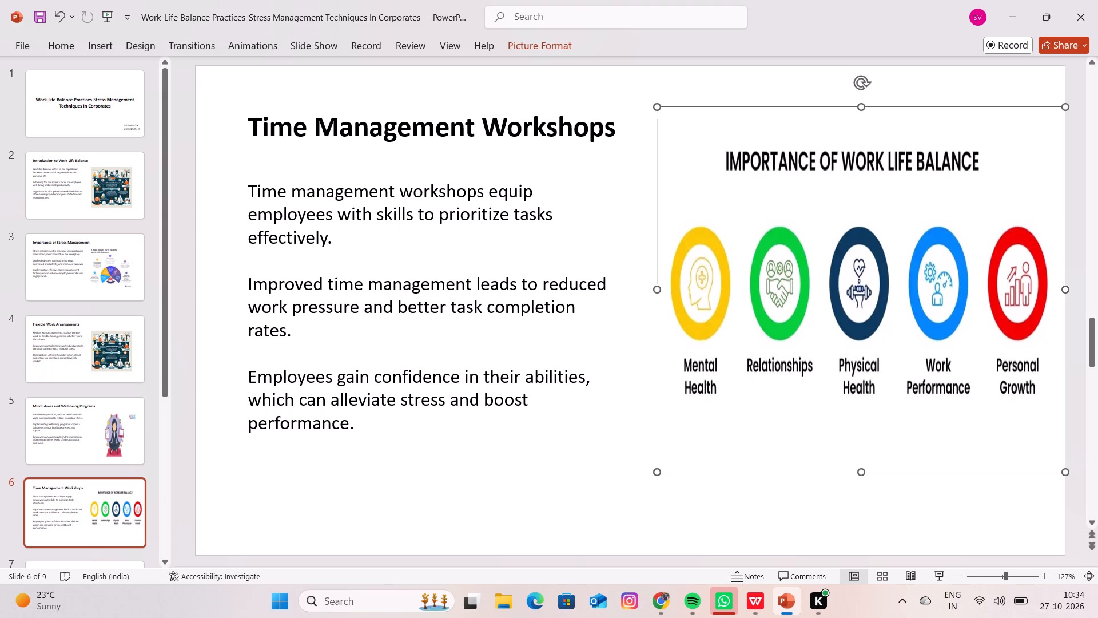
{"action": "left_click_drag", "start_coordinate": [1064, 288], "coordinate": [1008, 297]}
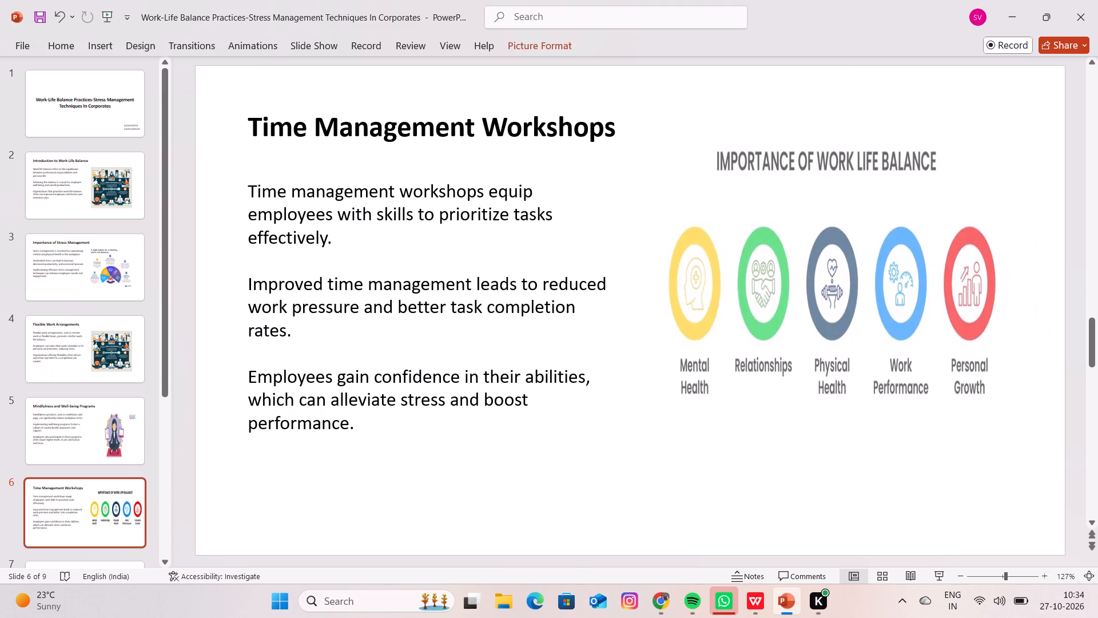
{"action": "left_click_drag", "start_coordinate": [1008, 297], "coordinate": [1007, 297]}
{"action": "left_click", "coordinate": [596, 385]}
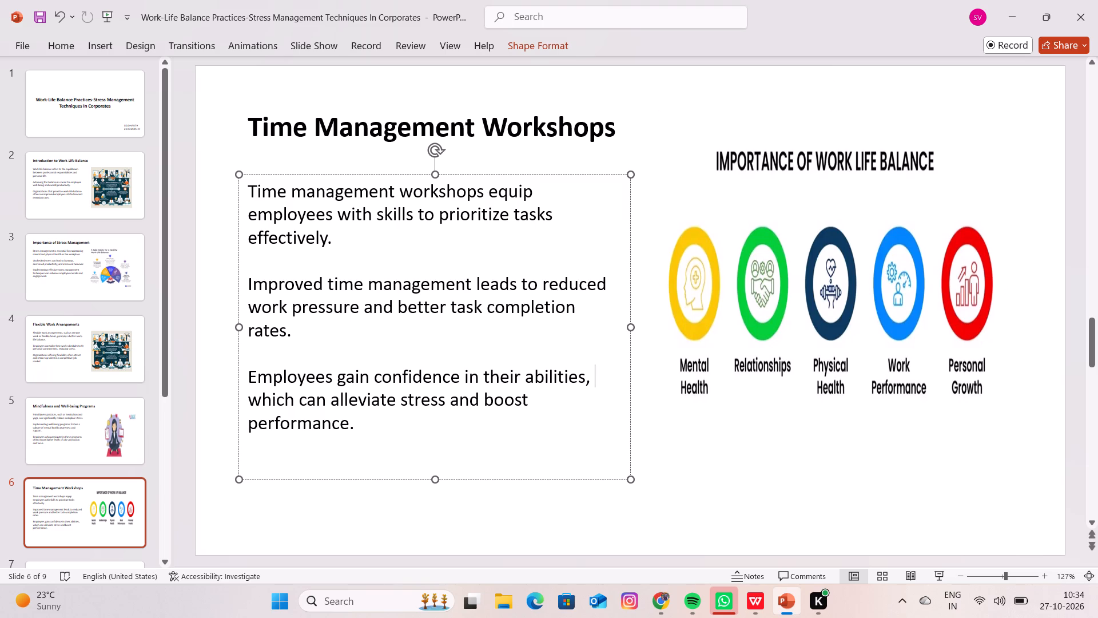
{"action": "left_click", "coordinate": [472, 530]}
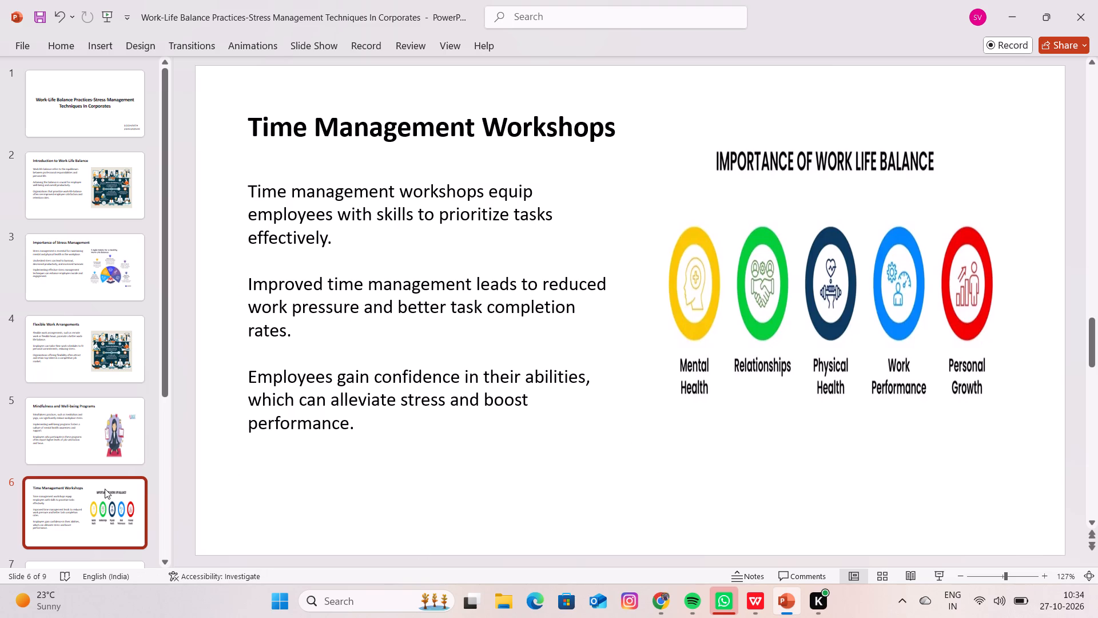
Delete the broken picture from slide 7, Encouragement of Regular Breaks.
{"action": "scroll", "coordinate": [105, 489], "scroll_direction": "down", "scroll_amount": 3}
{"action": "left_click", "coordinate": [116, 342]}
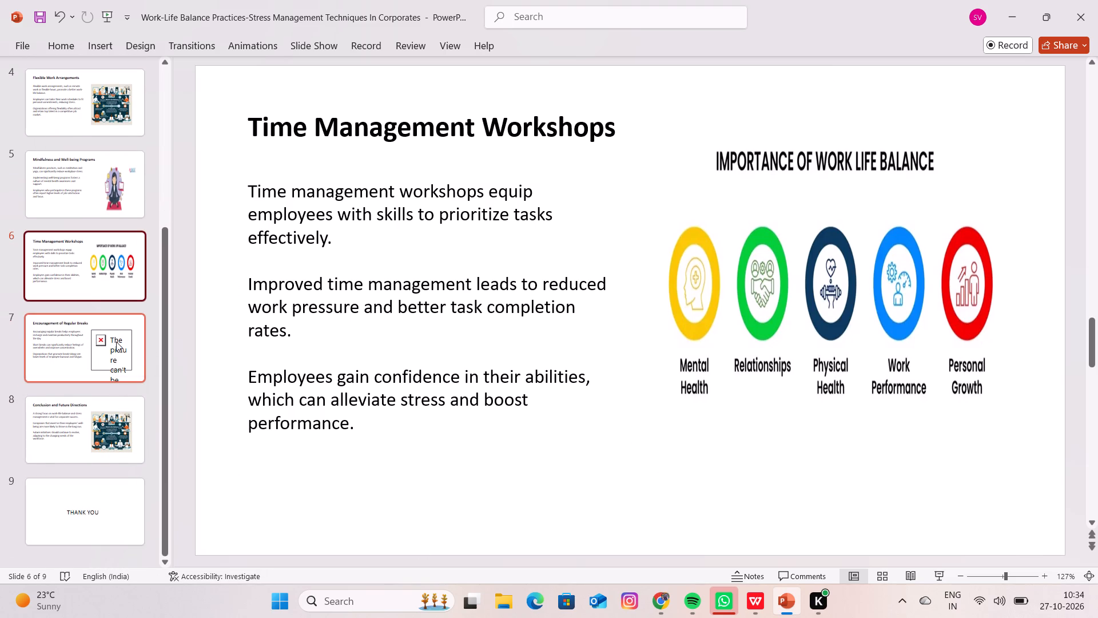
{"action": "left_click", "coordinate": [715, 311]}
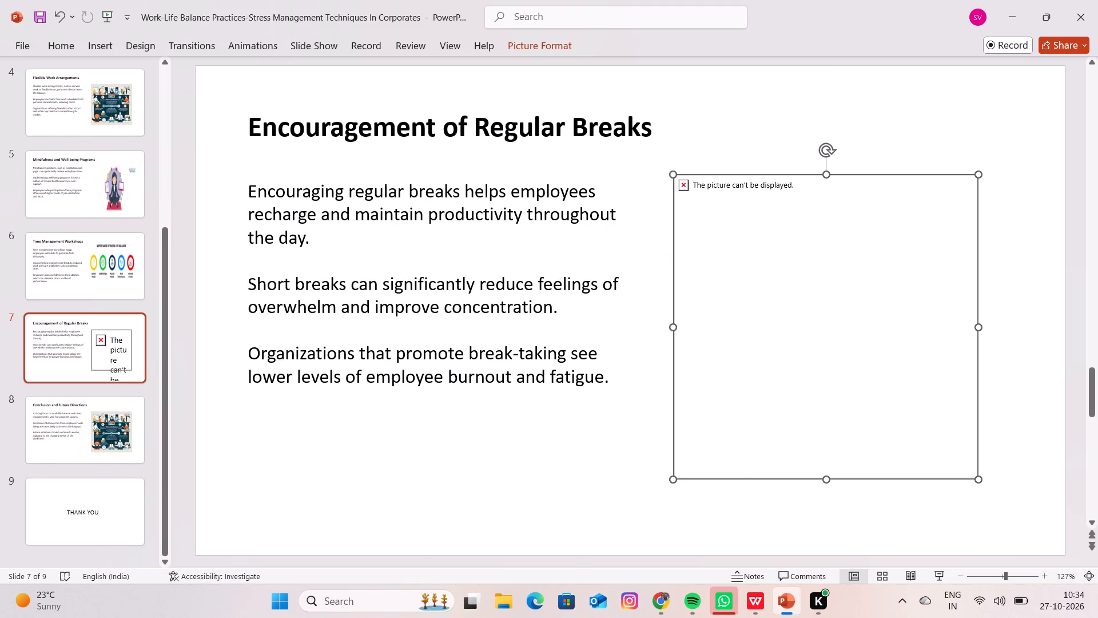
{"action": "key", "text": "Delete"}
Switch to Chrome and copy Axero Solutions' "Strategies to Overcome Work-Life Obstacles" image from the Google Images results.
{"action": "key", "text": "alt+Tab"}
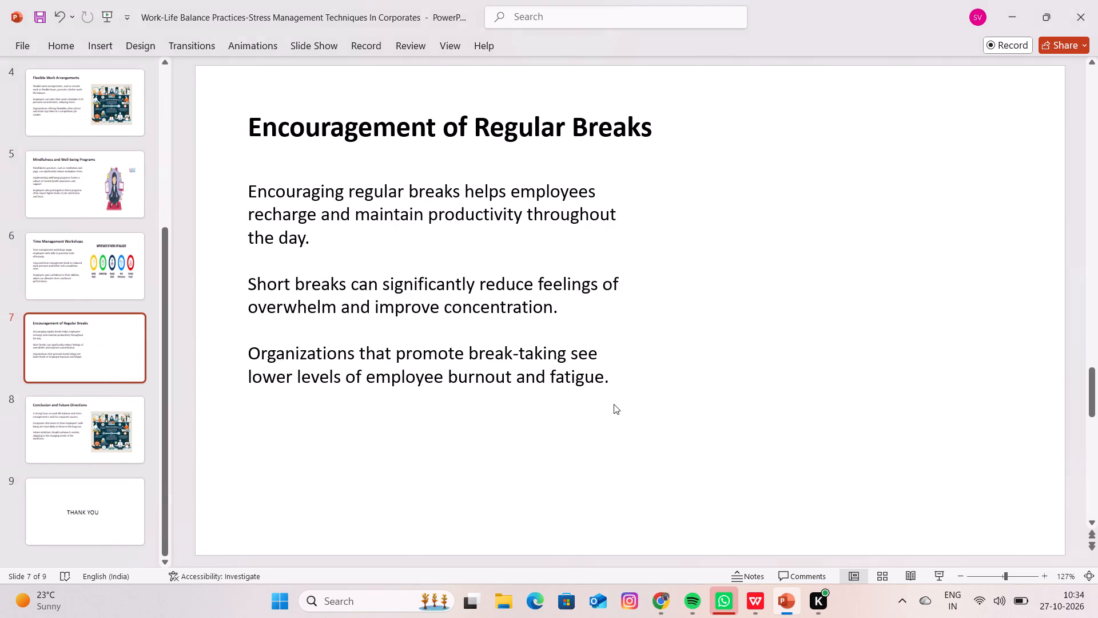
{"action": "scroll", "coordinate": [483, 436], "scroll_direction": "down", "scroll_amount": 2}
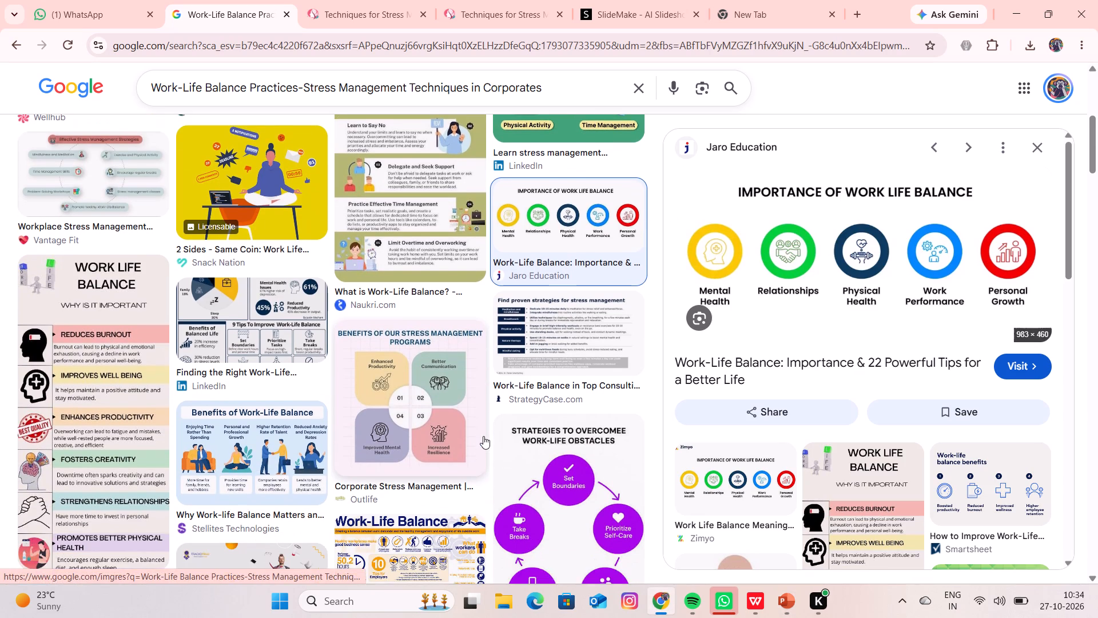
{"action": "scroll", "coordinate": [483, 436], "scroll_direction": "down", "scroll_amount": 1}
{"action": "left_click", "coordinate": [578, 453]}
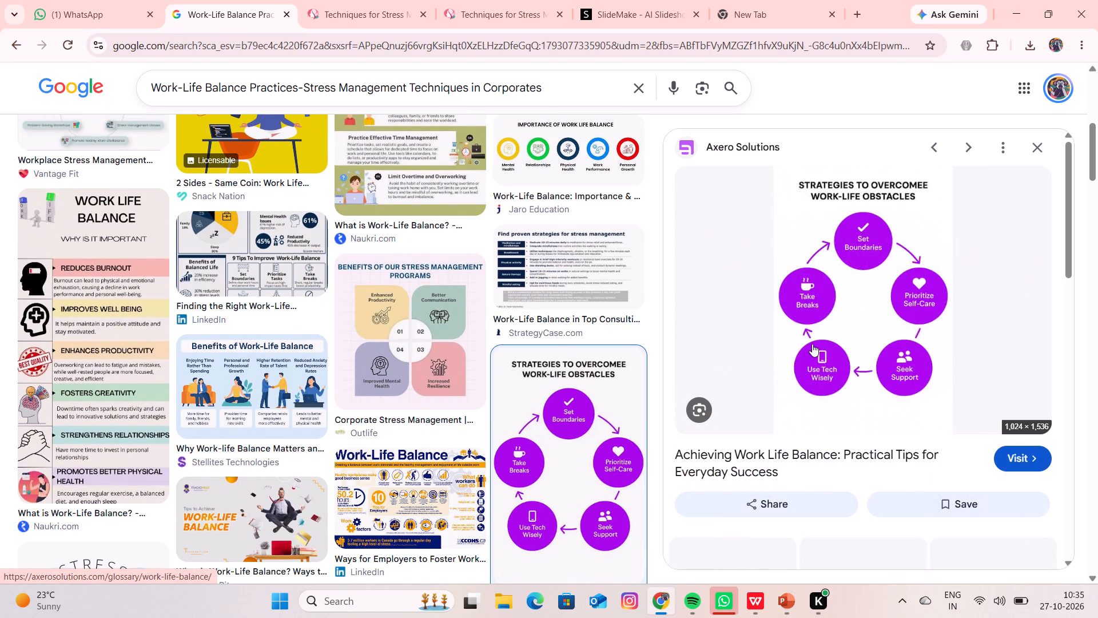
{"action": "right_click", "coordinate": [812, 344]}
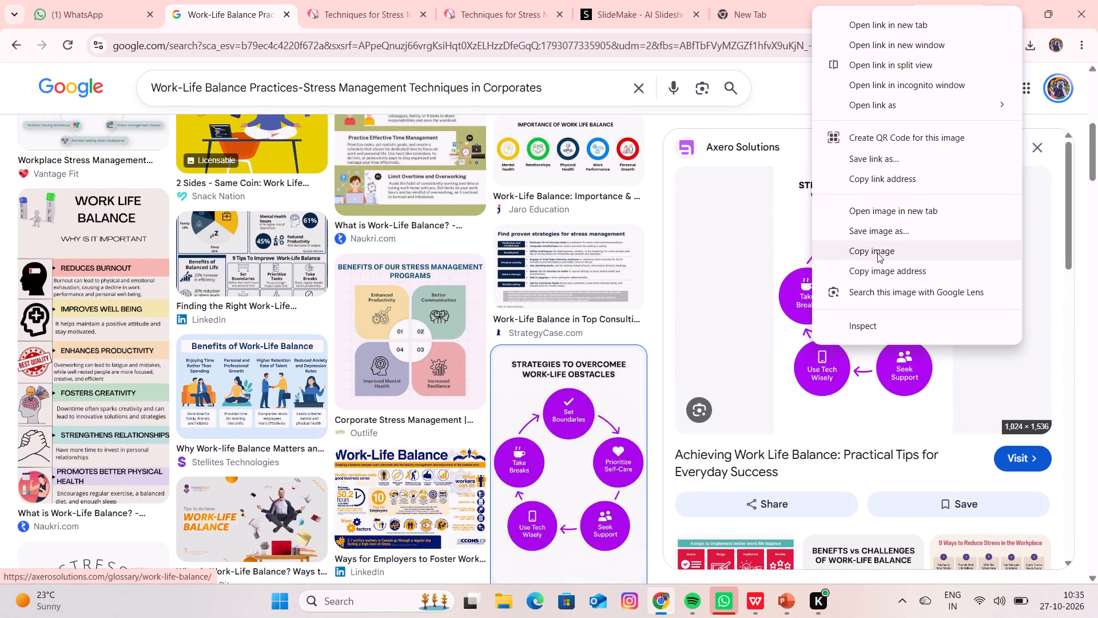
{"action": "left_click", "coordinate": [877, 253]}
Switch to PowerPoint and paste the copied "Strategies to Overcome Work-Life Obstacles" image onto slide 7.
{"action": "key", "text": "alt+Tab"}
{"action": "left_click", "coordinate": [783, 340]}
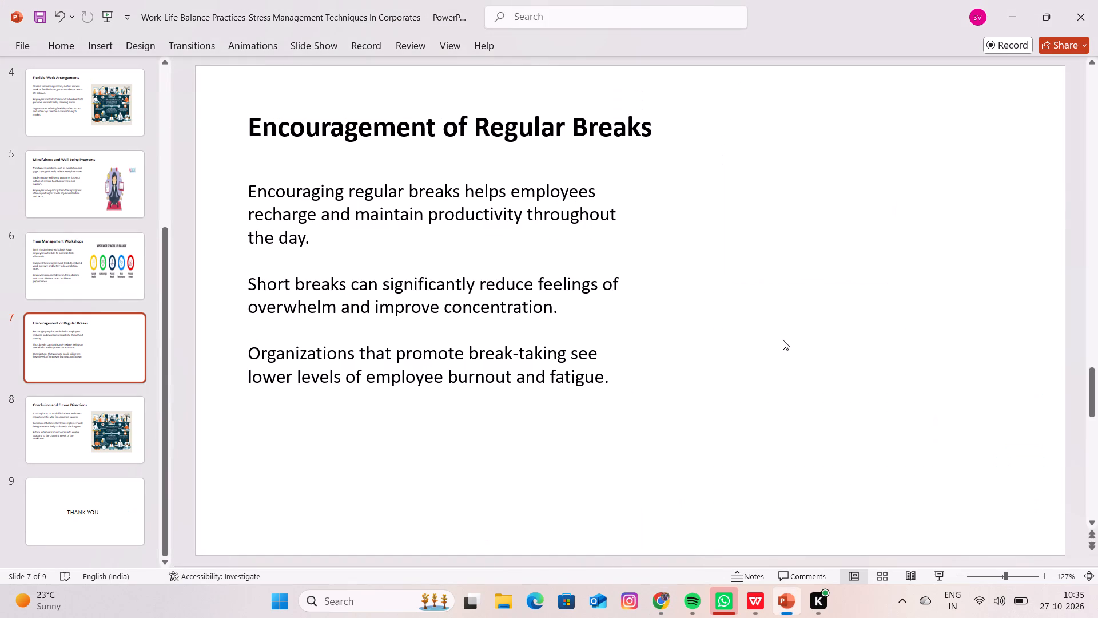
{"action": "key", "text": "ctrl+v"}
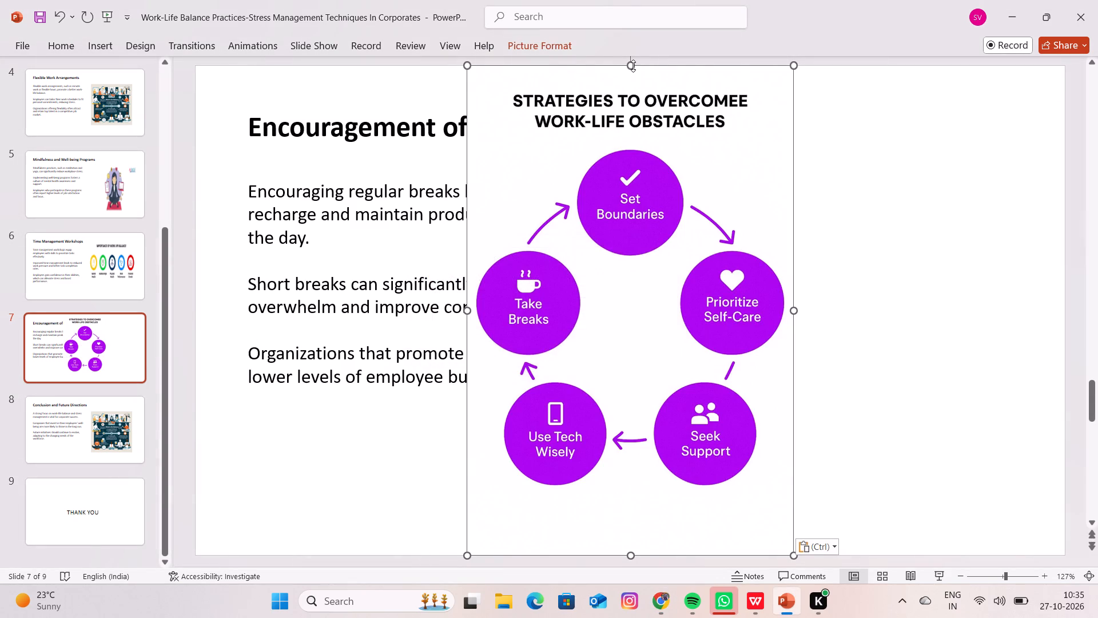
Reduce the height and widen the Strategies to Overcome Work-Life Obstacles picture, and place it beside slide 7's body text.
{"action": "left_click_drag", "start_coordinate": [633, 66], "coordinate": [683, 172]}
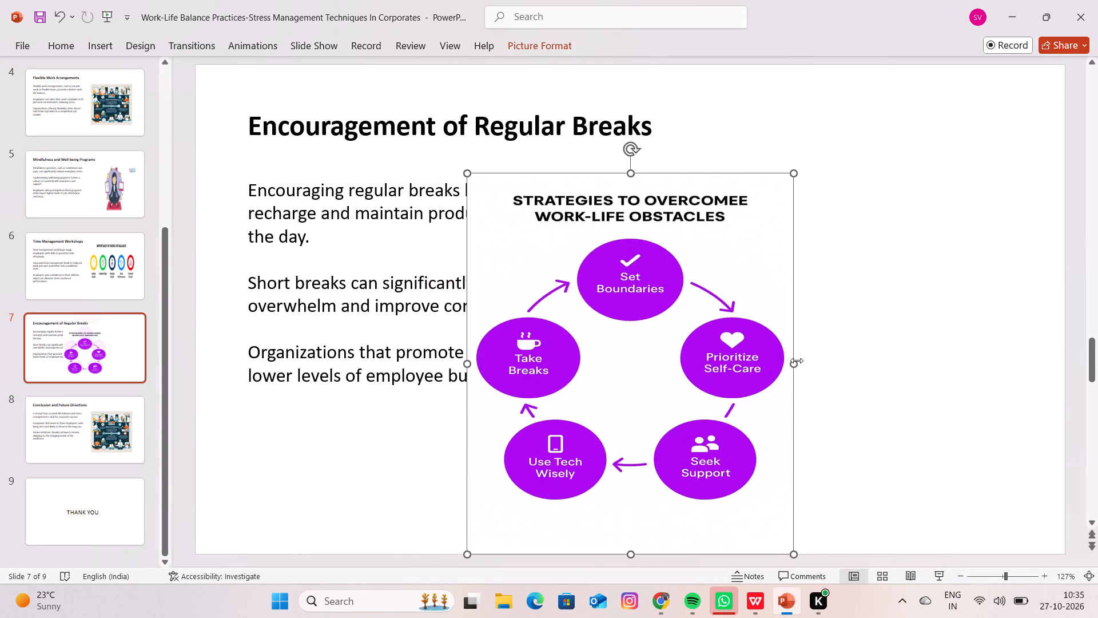
{"action": "left_click_drag", "start_coordinate": [798, 362], "coordinate": [834, 348]}
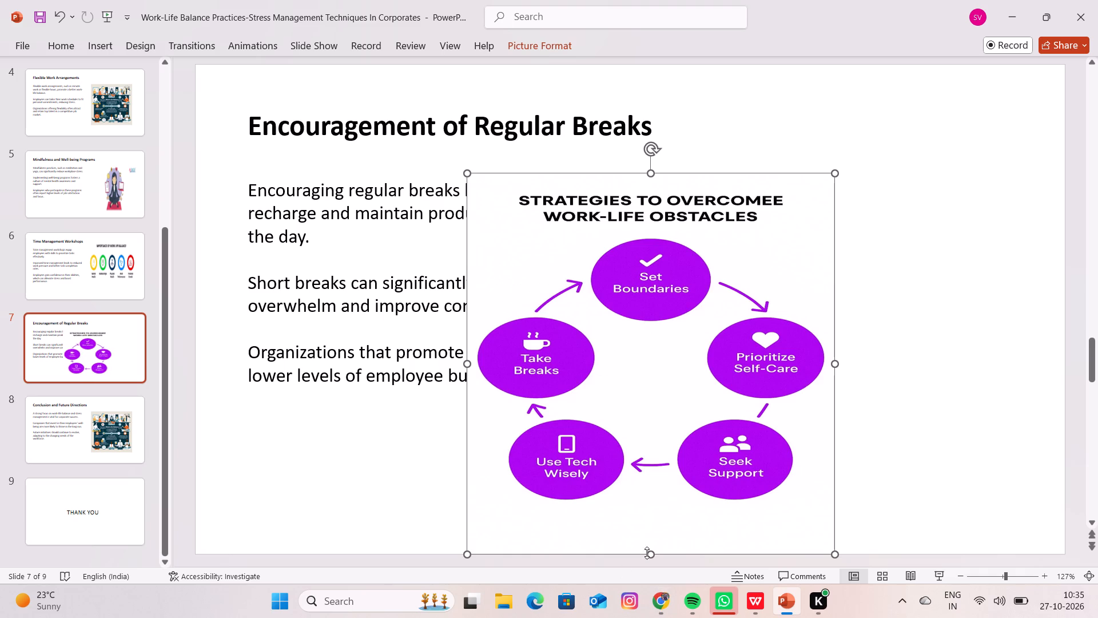
{"action": "left_click_drag", "start_coordinate": [650, 554], "coordinate": [679, 492]}
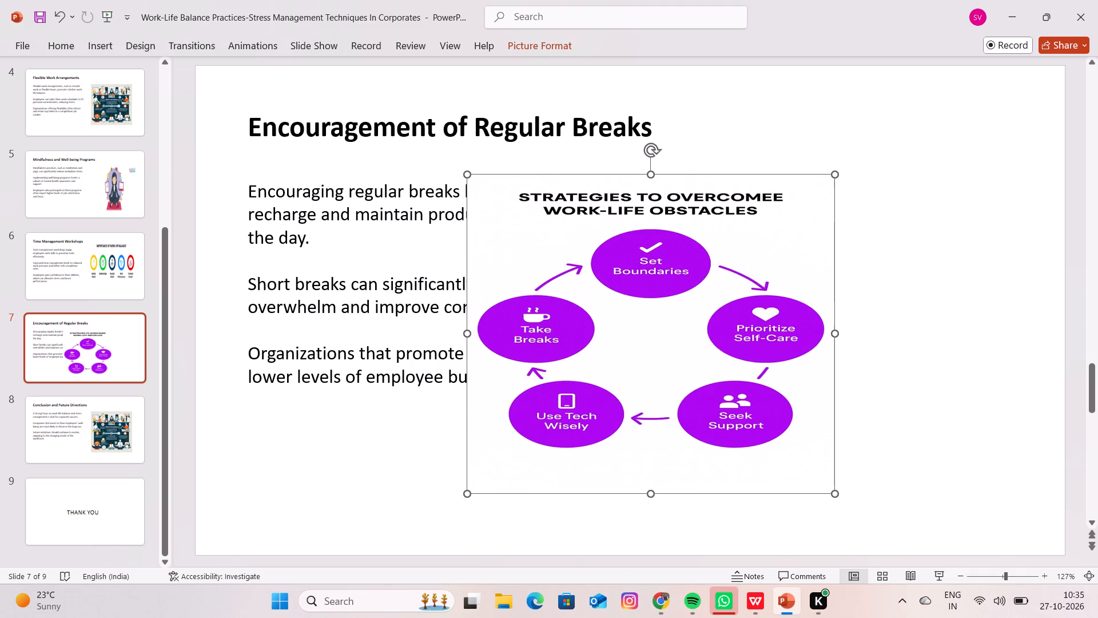
{"action": "left_click_drag", "start_coordinate": [681, 386], "coordinate": [857, 374]}
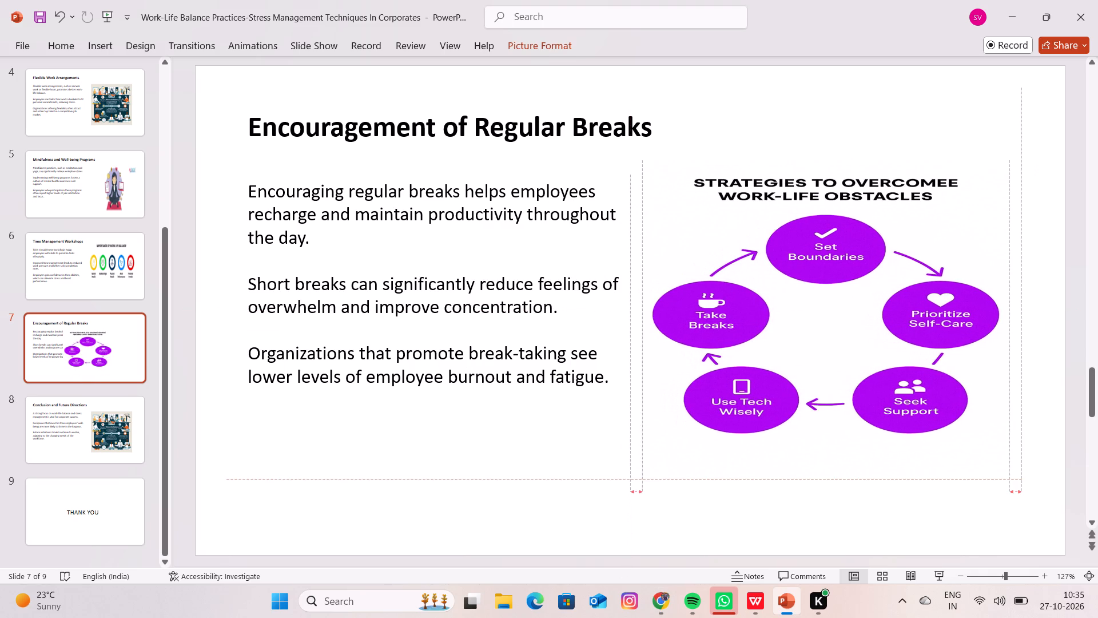
{"action": "left_click_drag", "start_coordinate": [857, 374], "coordinate": [852, 374]}
Go through slide 8 to the closing THANK YOU slide and save the presentation under its existing name.
{"action": "left_click", "coordinate": [105, 440]}
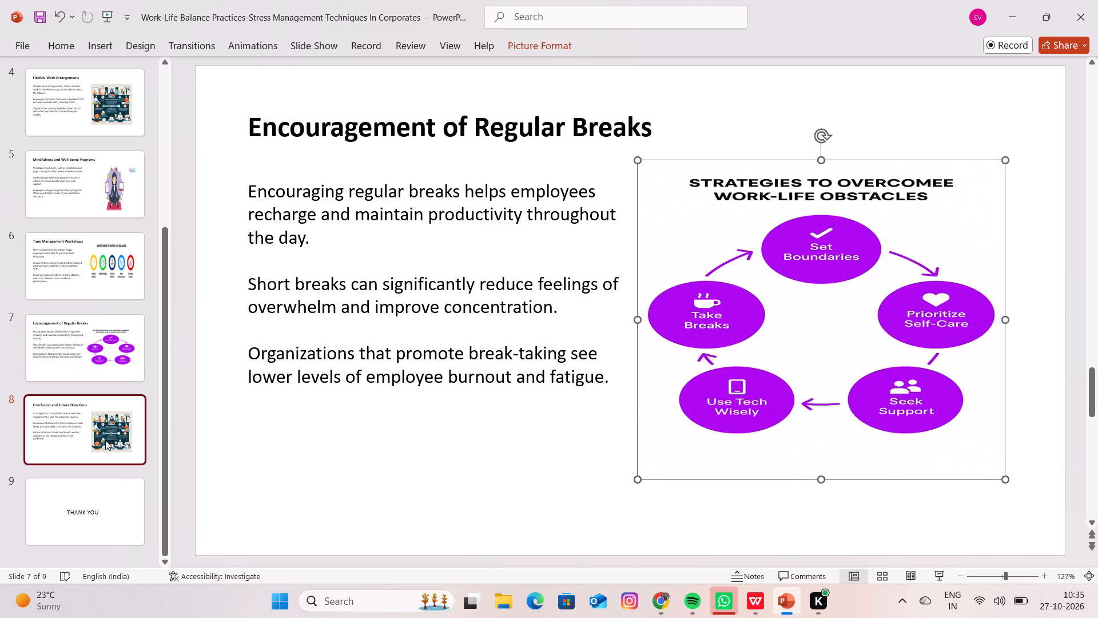
{"action": "left_click", "coordinate": [93, 512]}
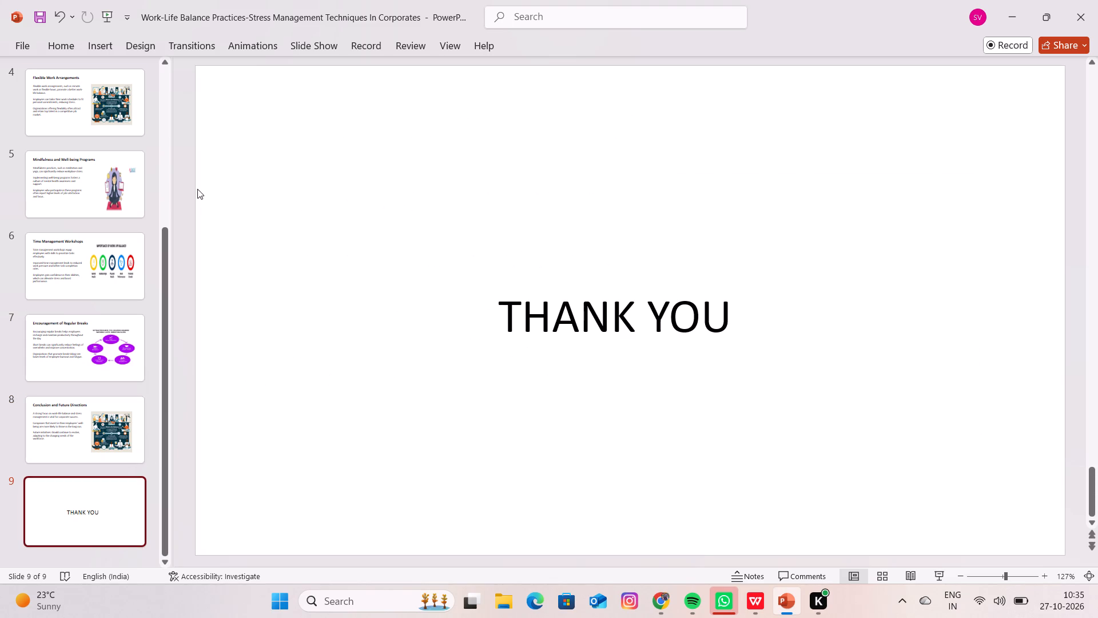
{"action": "key", "text": "ctrl+s"}
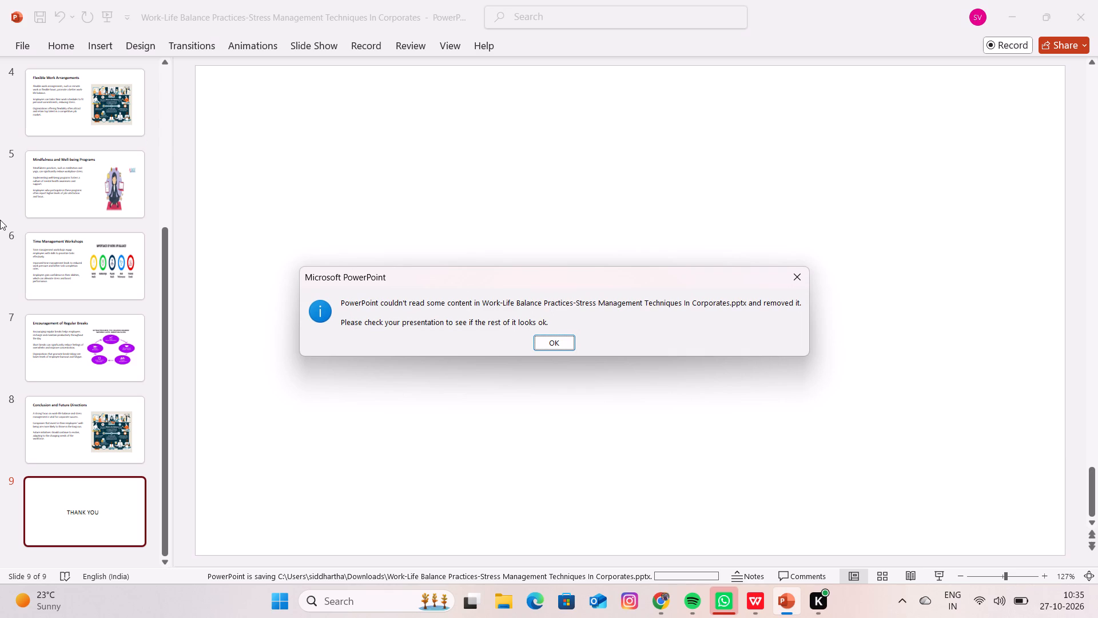
{"action": "left_click", "coordinate": [543, 344]}
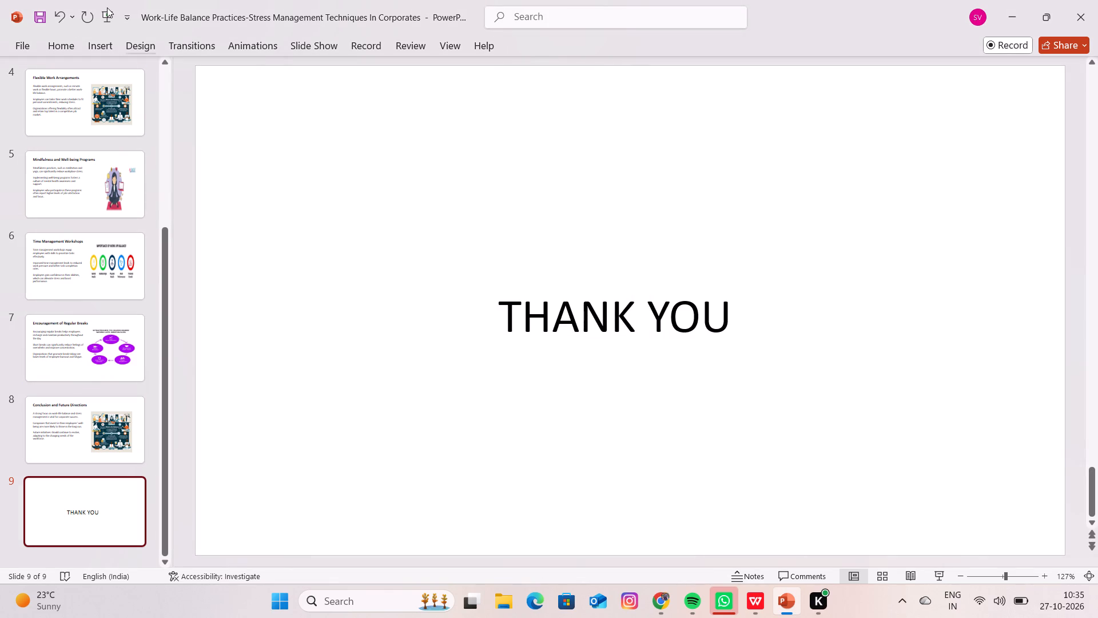
Save a copy of the presentation in the OneDrive Desktop folder as "OB PPT HK".
{"action": "left_click", "coordinate": [29, 43]}
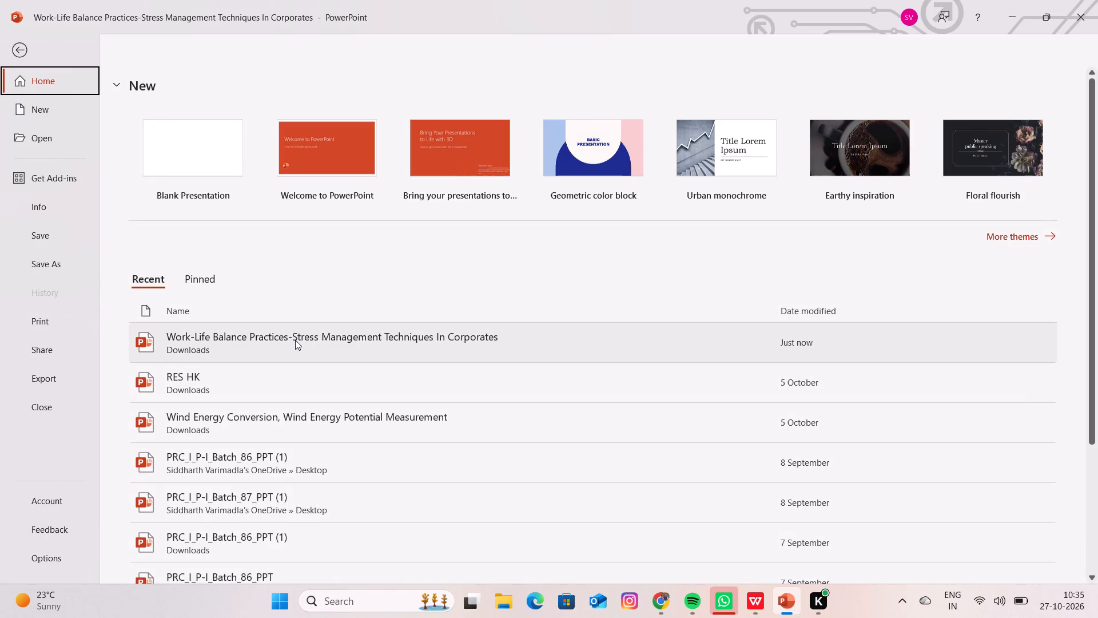
{"action": "left_click", "coordinate": [59, 260]}
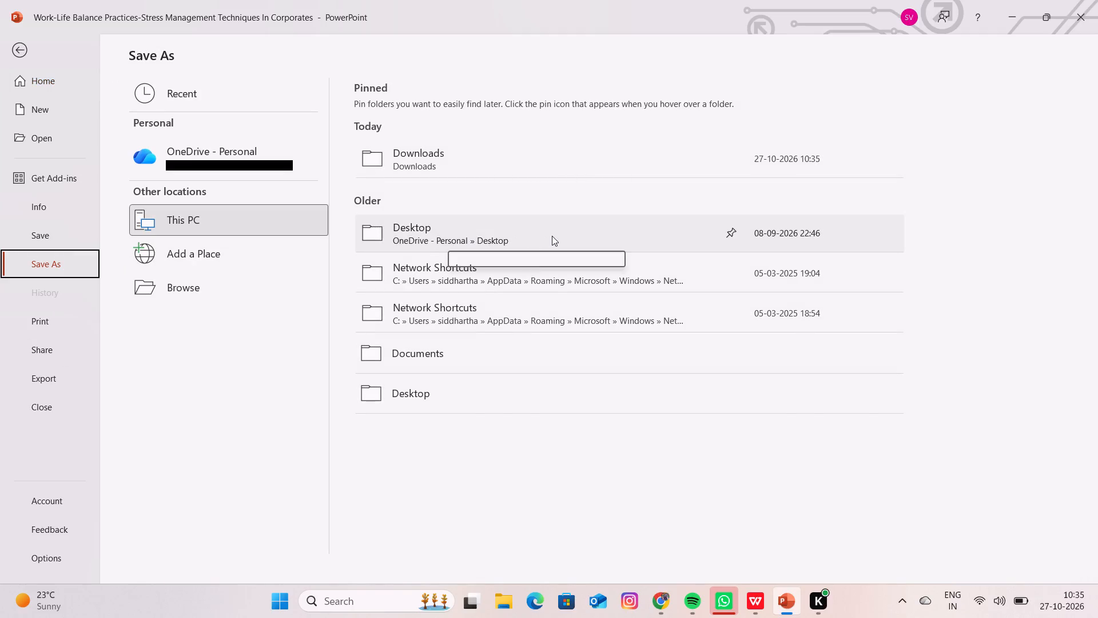
{"action": "left_click", "coordinate": [567, 397]}
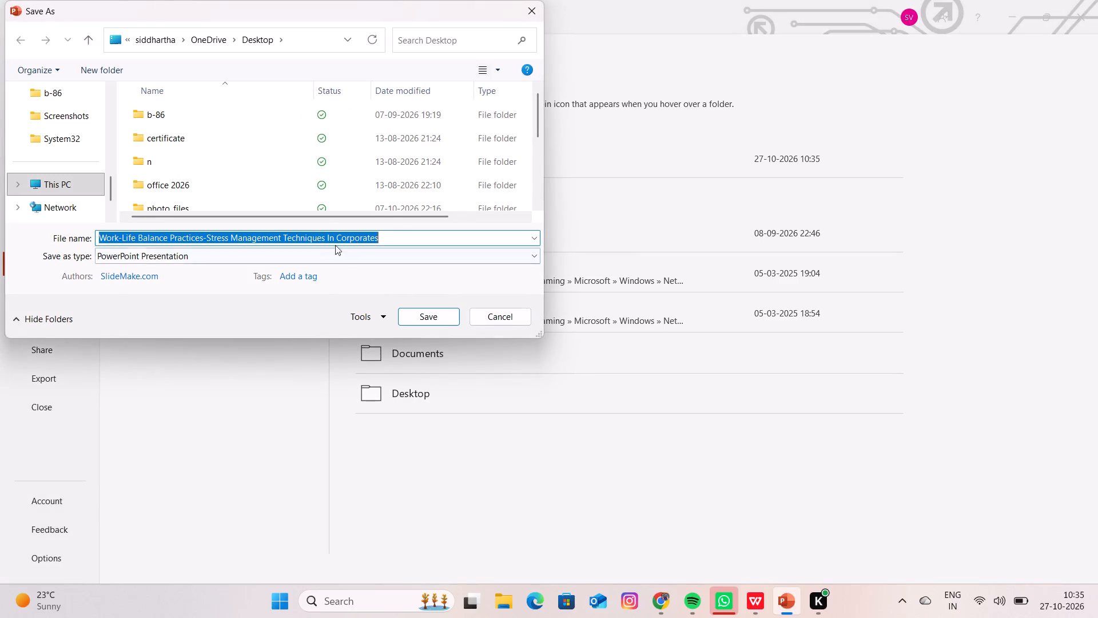
{"action": "scroll", "coordinate": [48, 156], "scroll_direction": "up", "scroll_amount": 9}
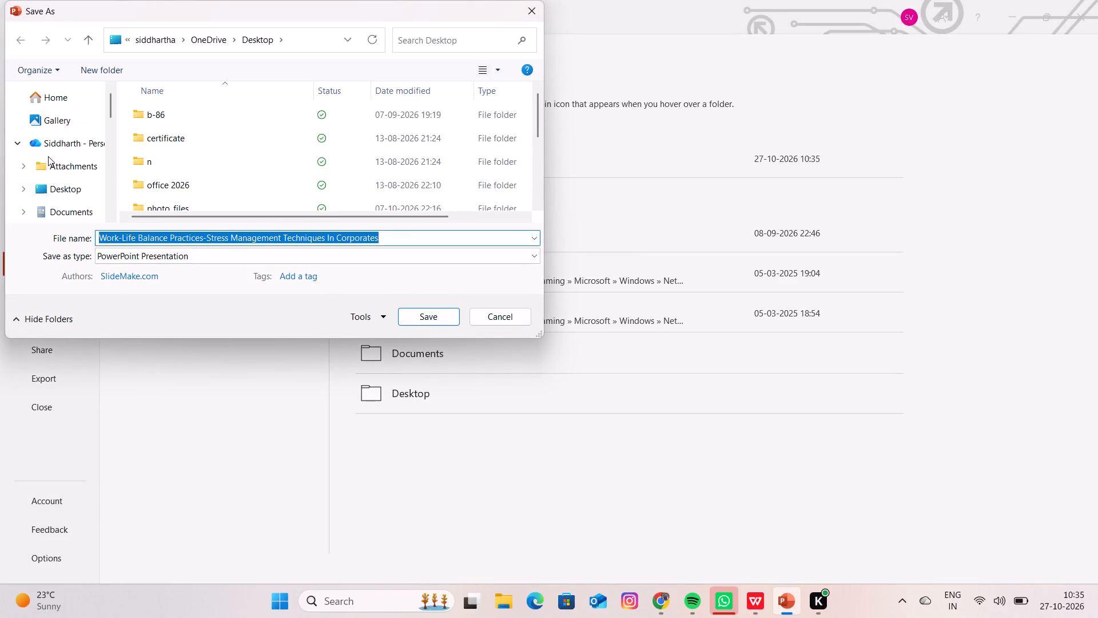
{"action": "left_click", "coordinate": [53, 181]}
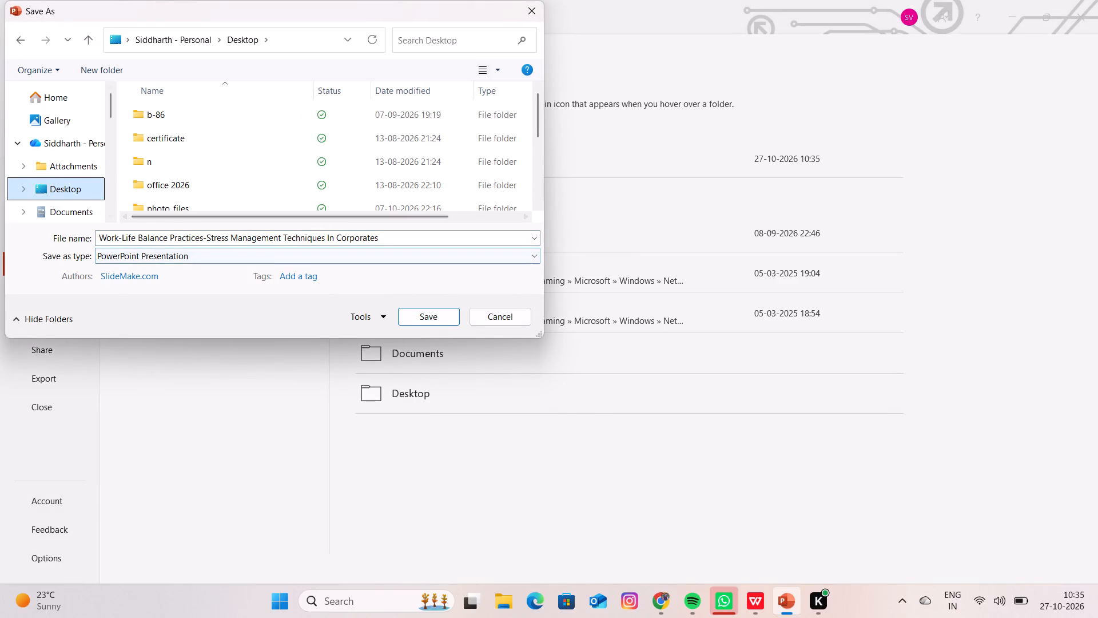
{"action": "left_click", "coordinate": [413, 241]}
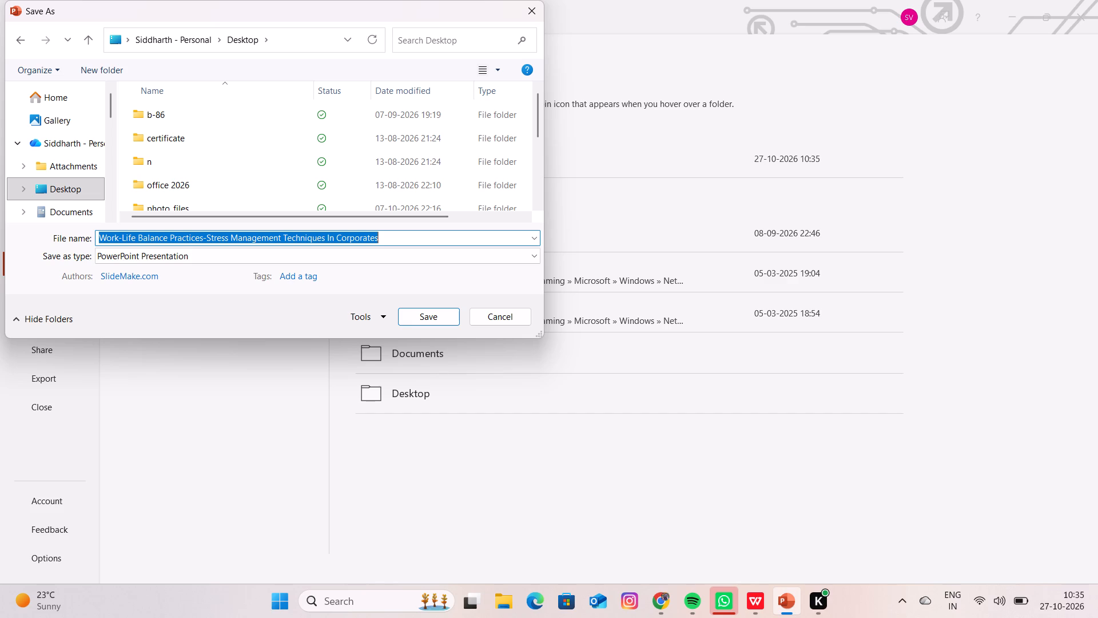
{"action": "key", "text": "o"}
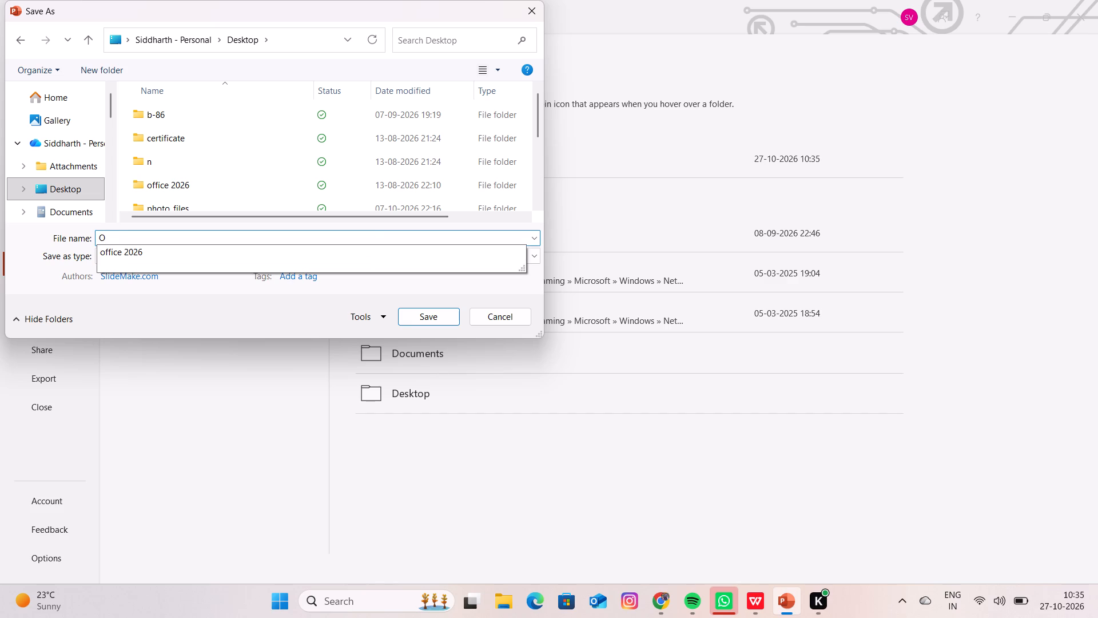
{"action": "type", "text": "B"}
{"action": "key", "text": "space"}
{"action": "type", "text": "PPT HK"}
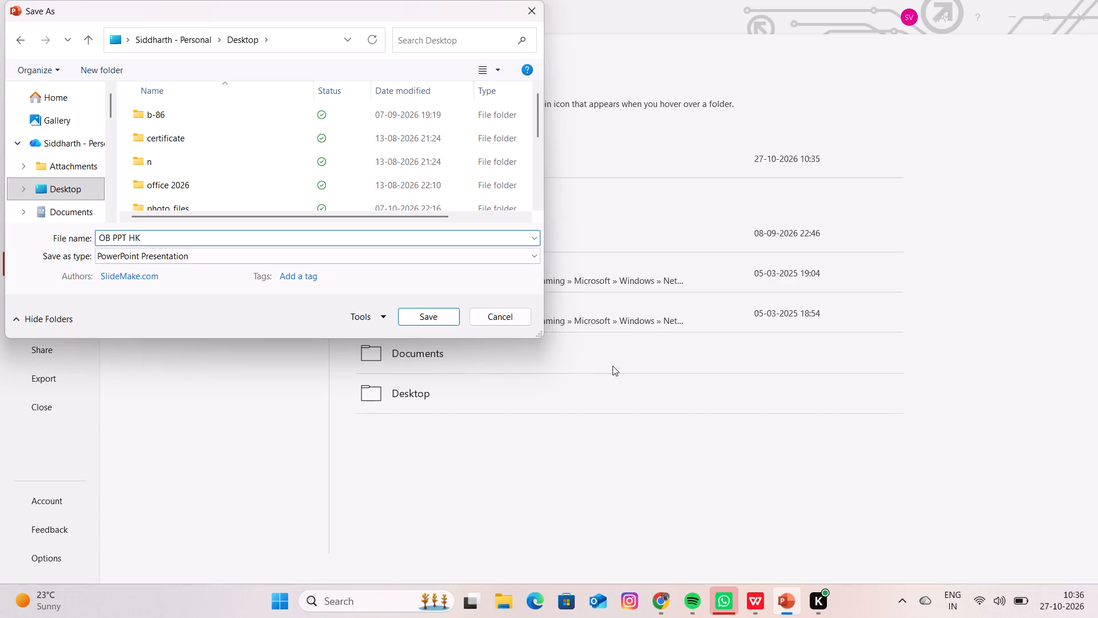
{"action": "left_click", "coordinate": [413, 311]}
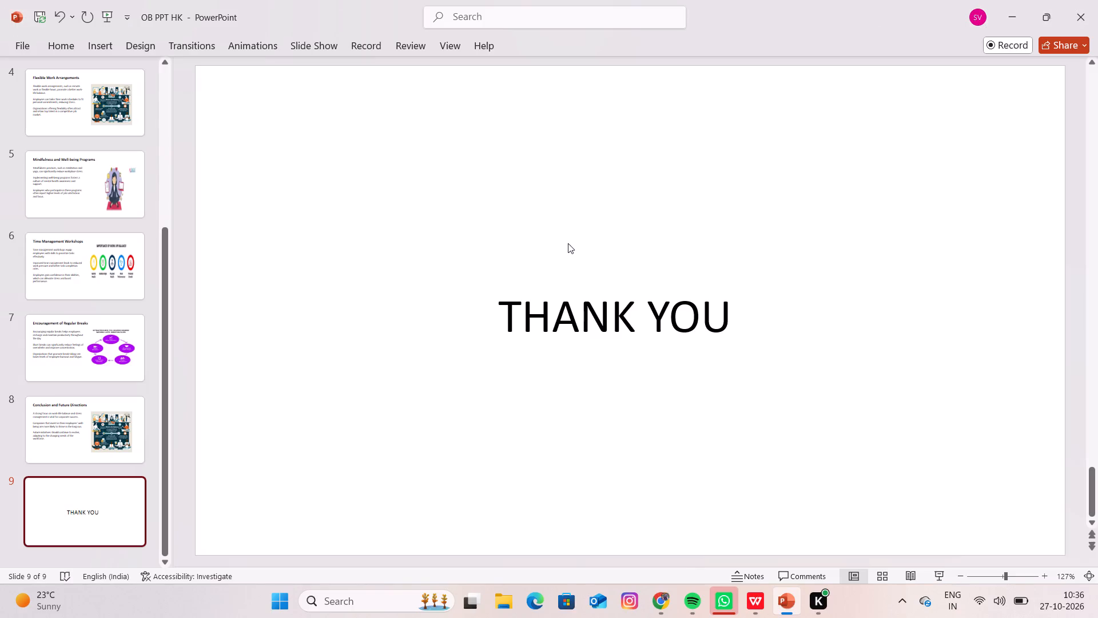
Minimise the PowerPoint window.
{"action": "left_click", "coordinate": [1013, 10]}
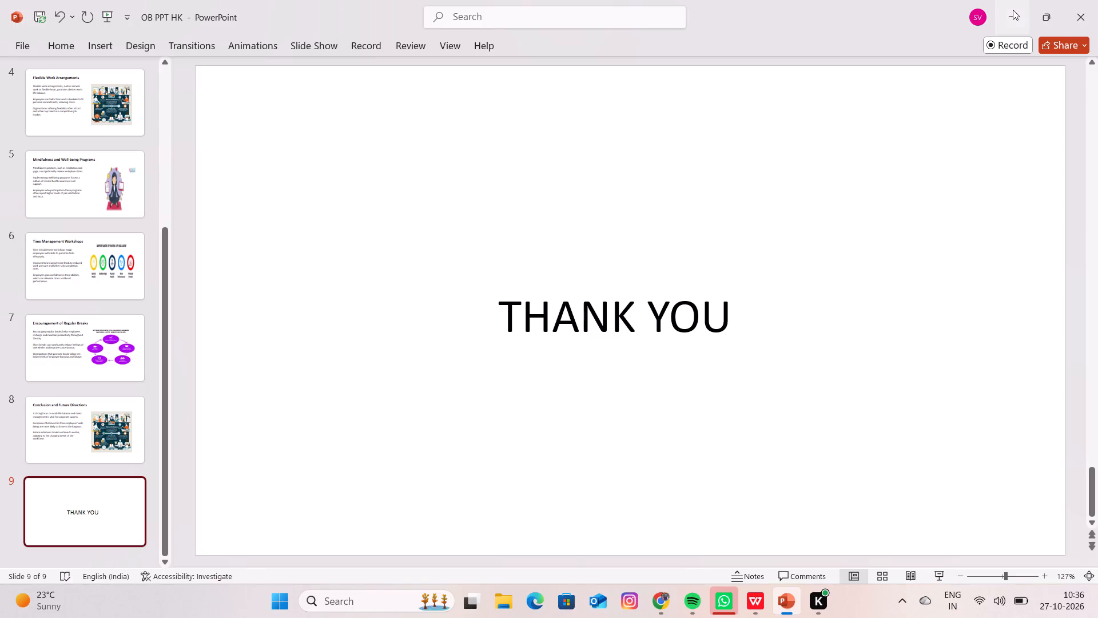
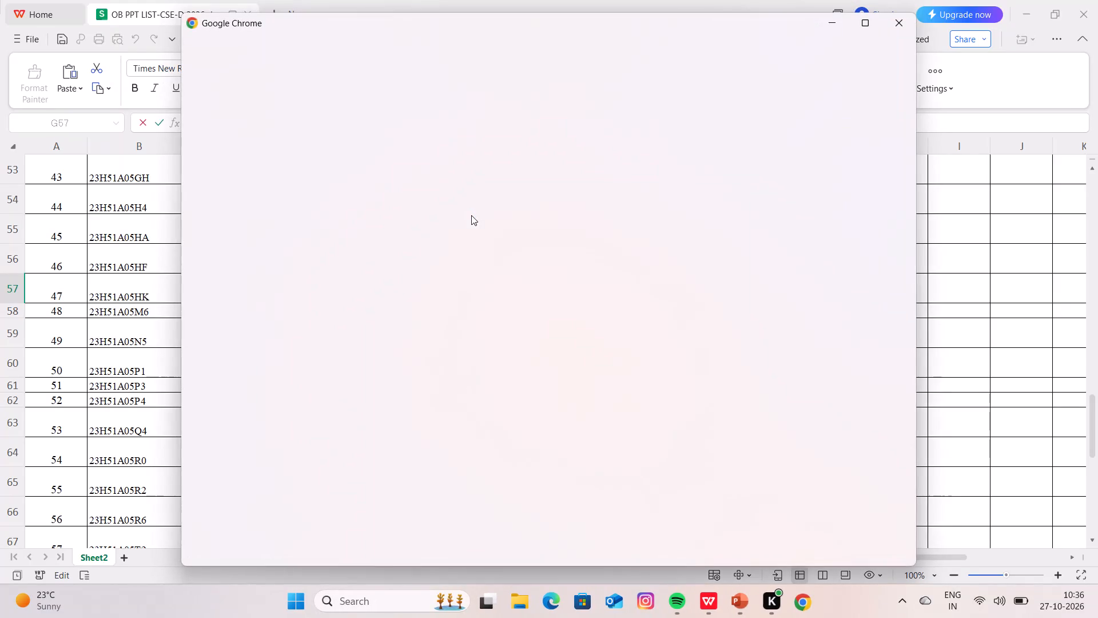
Open Chrome with the personal profile that has the monkey picture.
{"action": "left_click", "coordinate": [585, 354]}
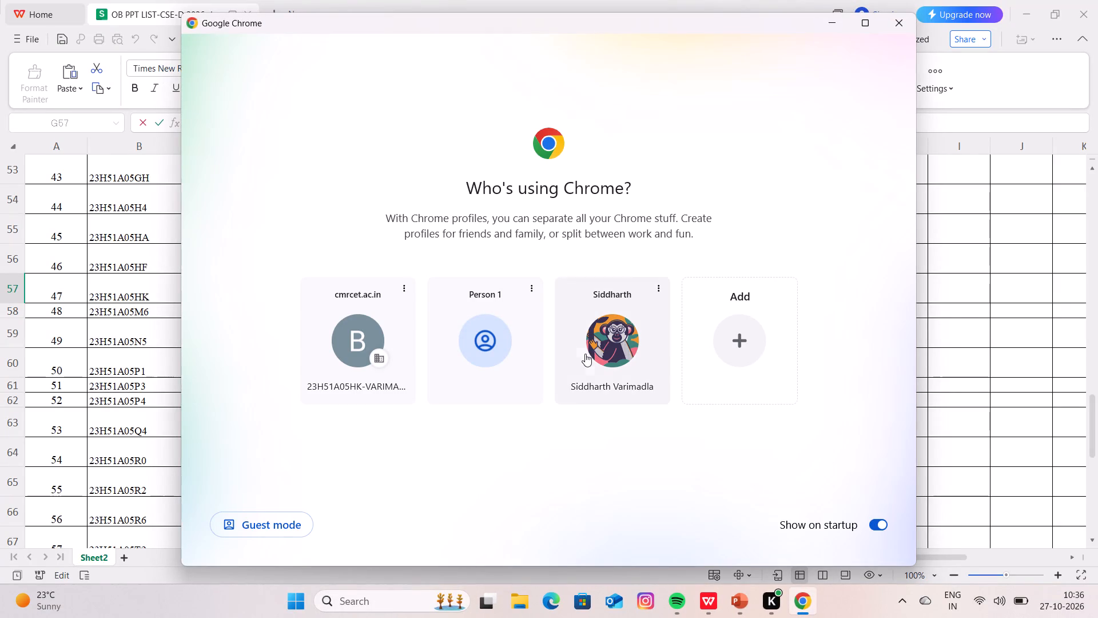
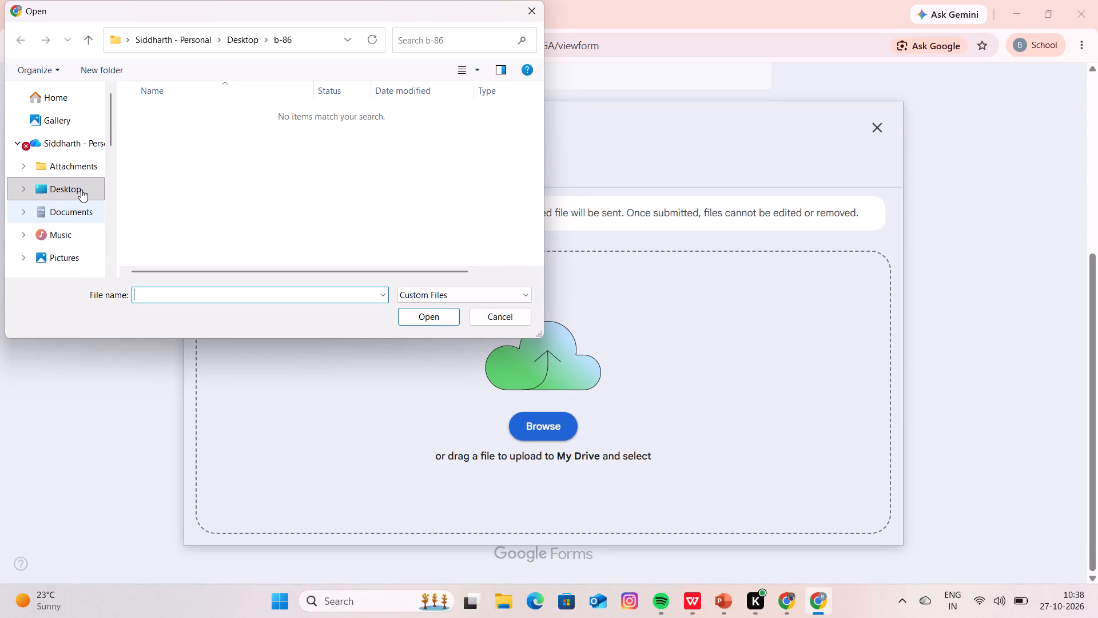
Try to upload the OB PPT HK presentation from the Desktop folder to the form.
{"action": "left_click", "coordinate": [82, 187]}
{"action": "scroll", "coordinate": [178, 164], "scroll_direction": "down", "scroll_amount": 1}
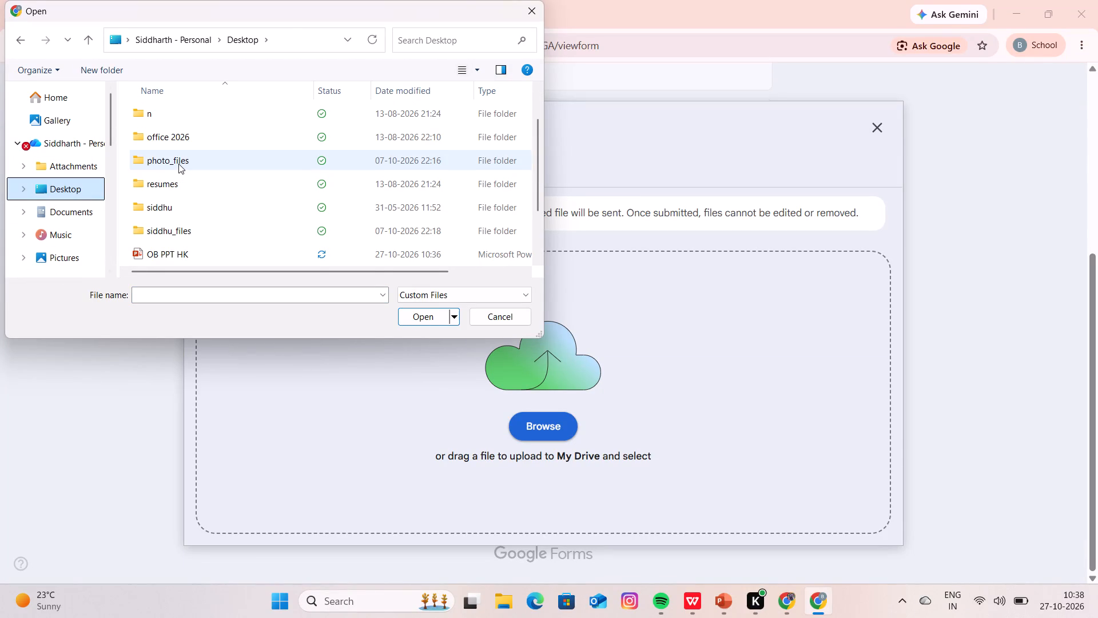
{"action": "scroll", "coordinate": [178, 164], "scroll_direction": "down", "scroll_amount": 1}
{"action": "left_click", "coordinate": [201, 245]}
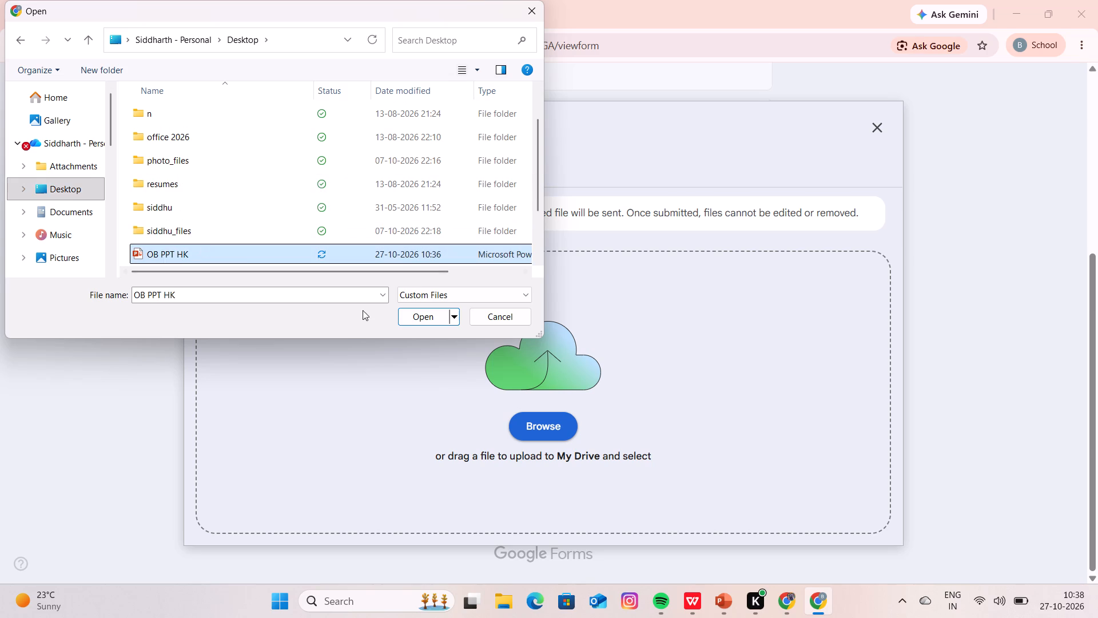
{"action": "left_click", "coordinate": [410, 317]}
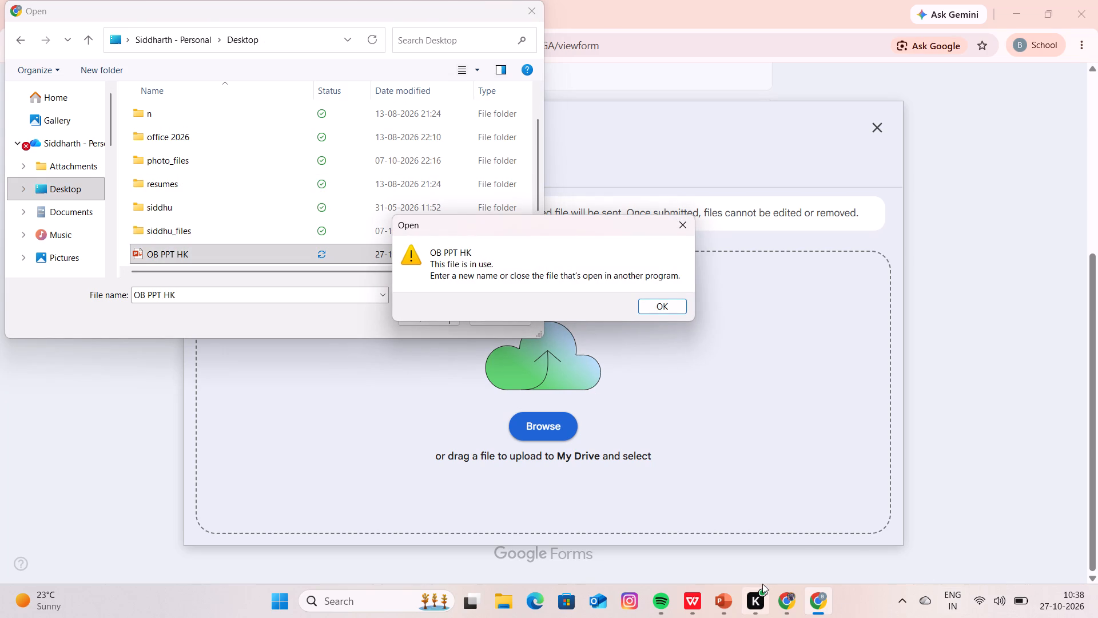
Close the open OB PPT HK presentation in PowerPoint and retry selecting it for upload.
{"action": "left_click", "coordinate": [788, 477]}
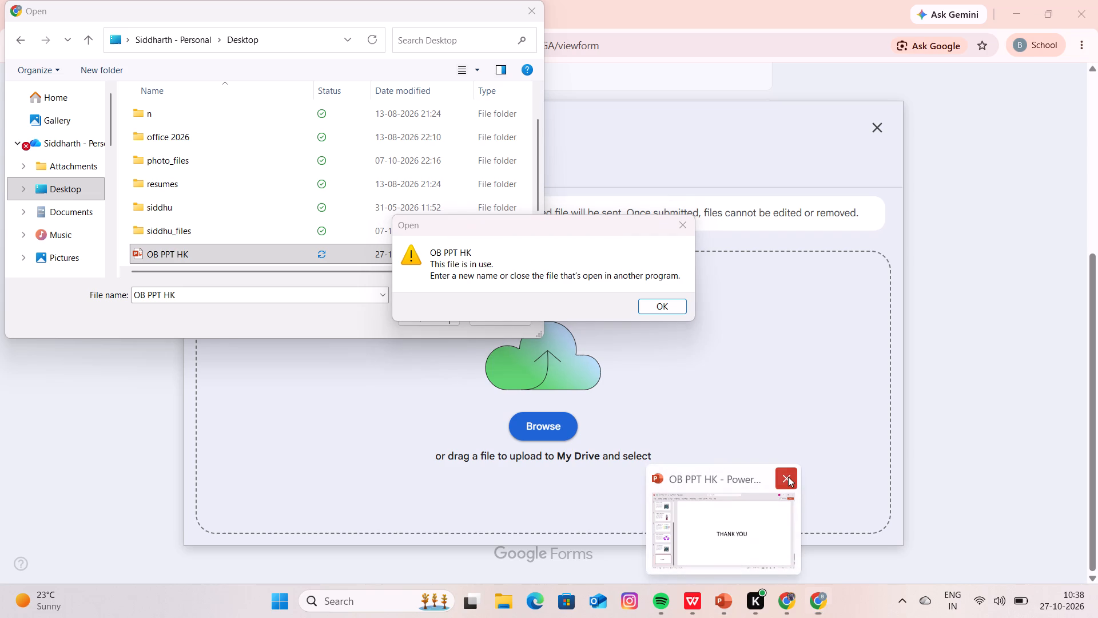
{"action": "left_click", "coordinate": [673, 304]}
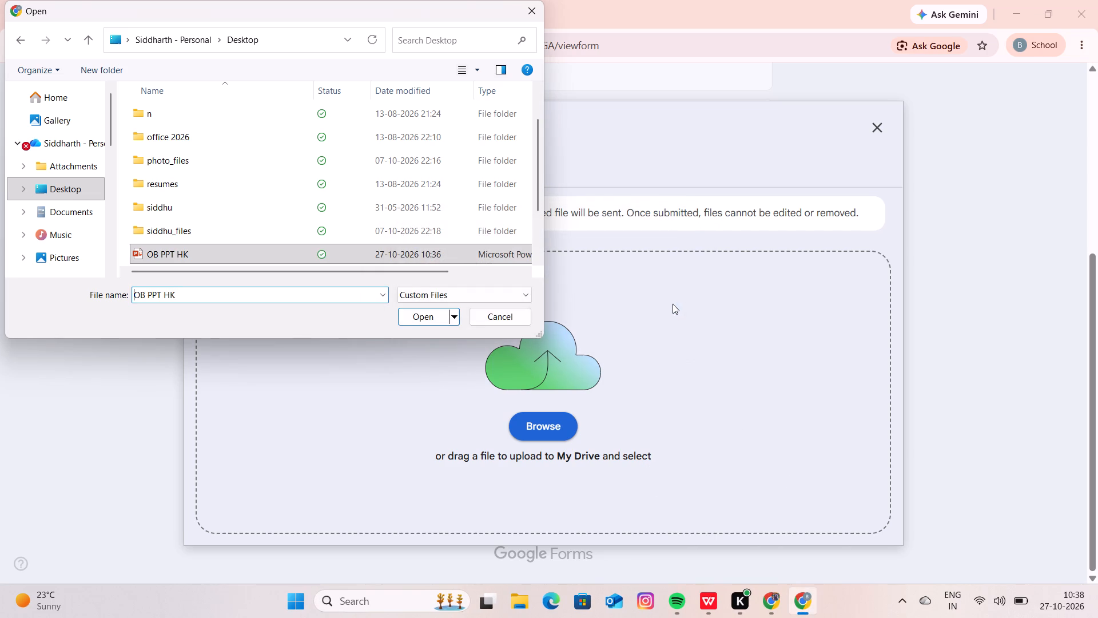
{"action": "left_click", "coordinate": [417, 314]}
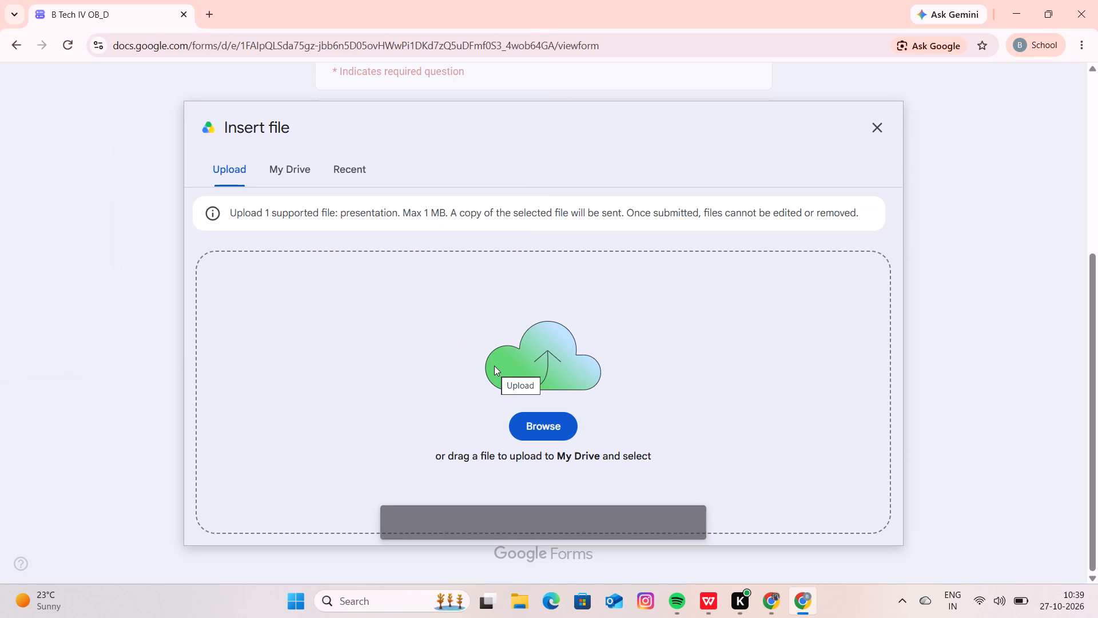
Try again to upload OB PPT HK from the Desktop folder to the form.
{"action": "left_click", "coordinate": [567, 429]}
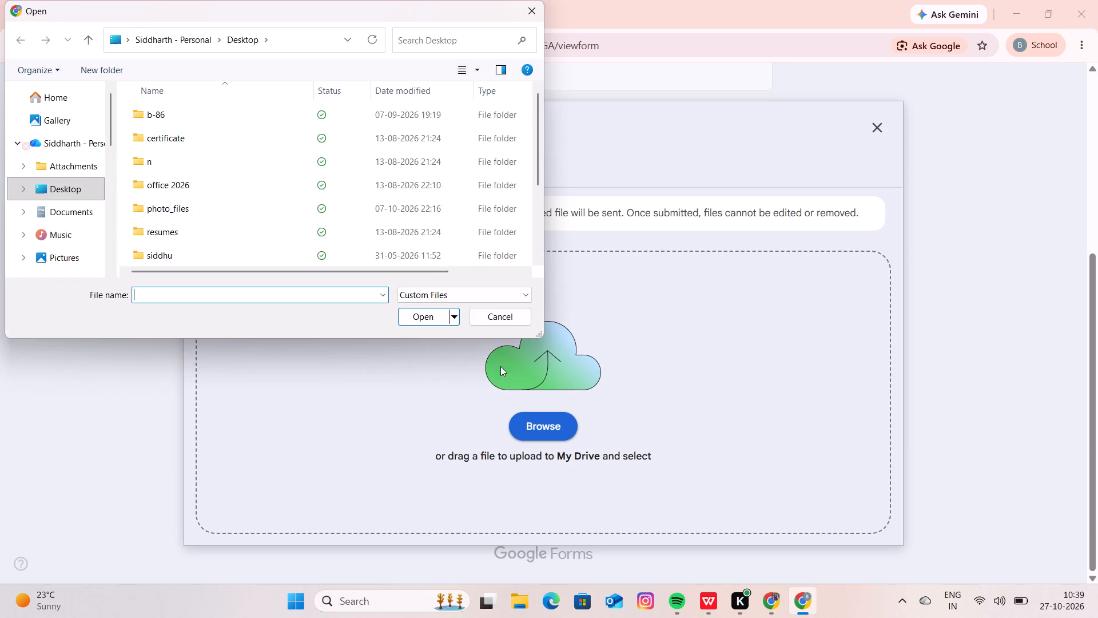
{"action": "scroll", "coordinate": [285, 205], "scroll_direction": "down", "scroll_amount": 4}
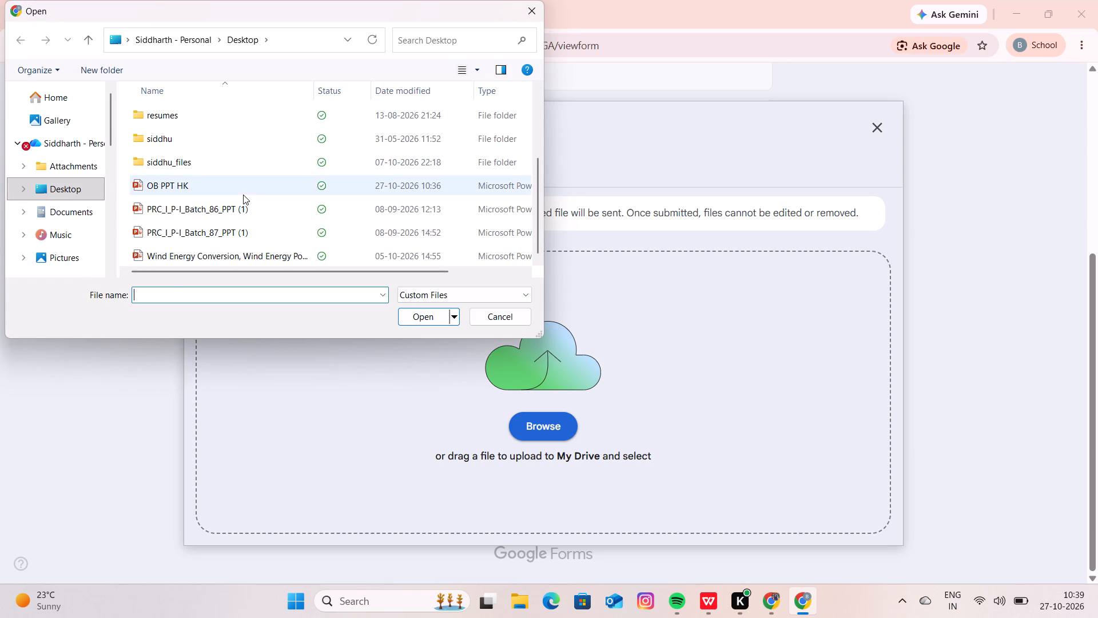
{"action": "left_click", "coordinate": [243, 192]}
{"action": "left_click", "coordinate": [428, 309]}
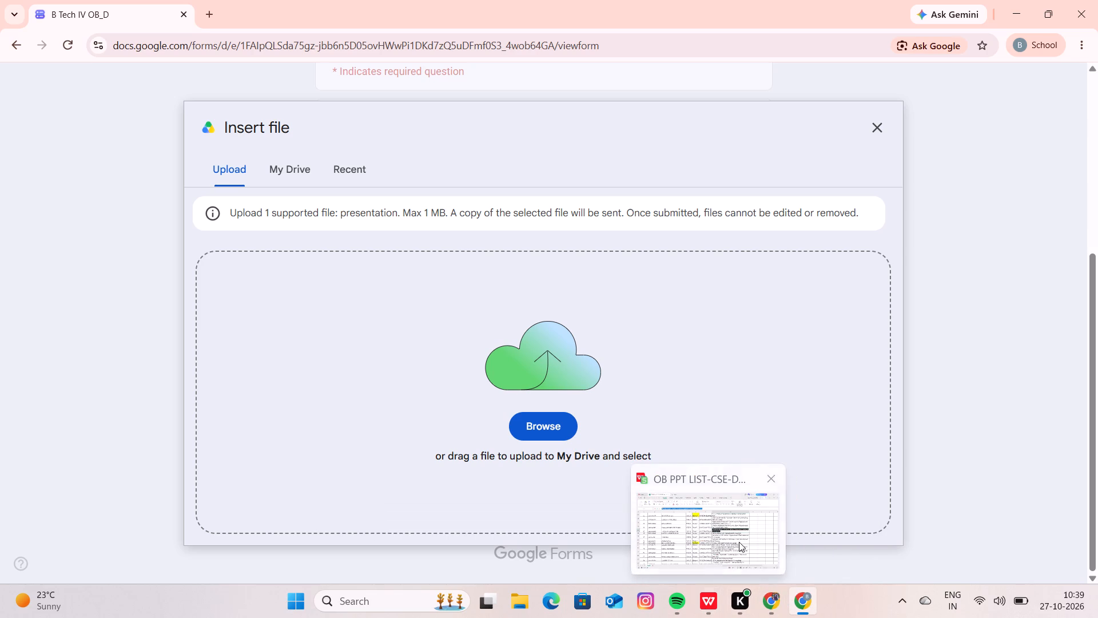
Reopen OB PPT HK in PowerPoint from File Explorer's recent files and maximise its window.
{"action": "left_click", "coordinate": [407, 597]}
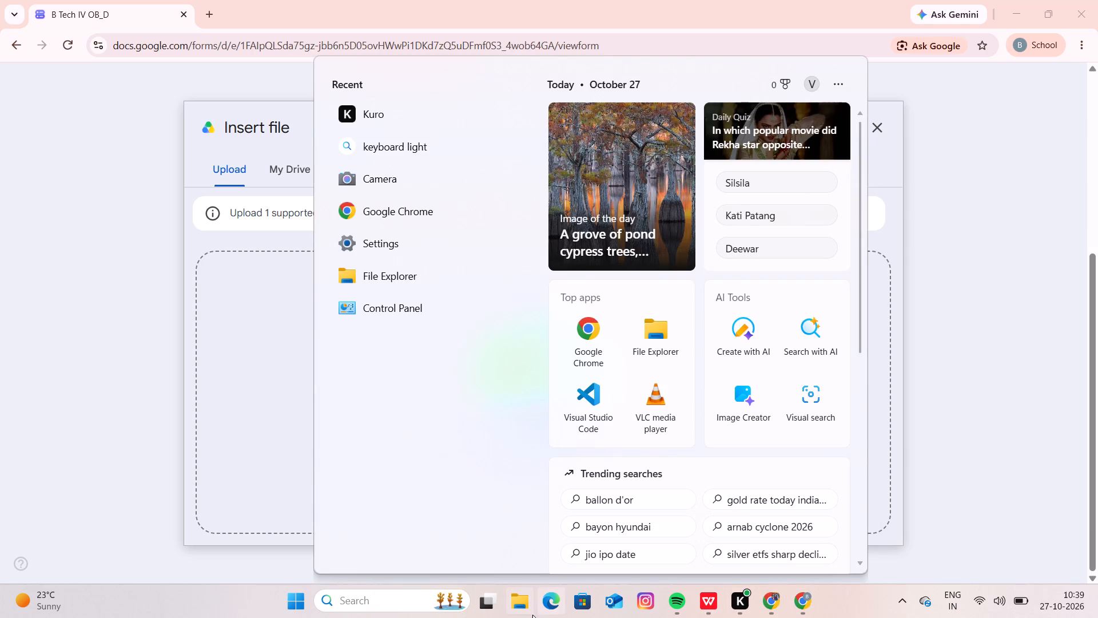
{"action": "left_click", "coordinate": [530, 610]}
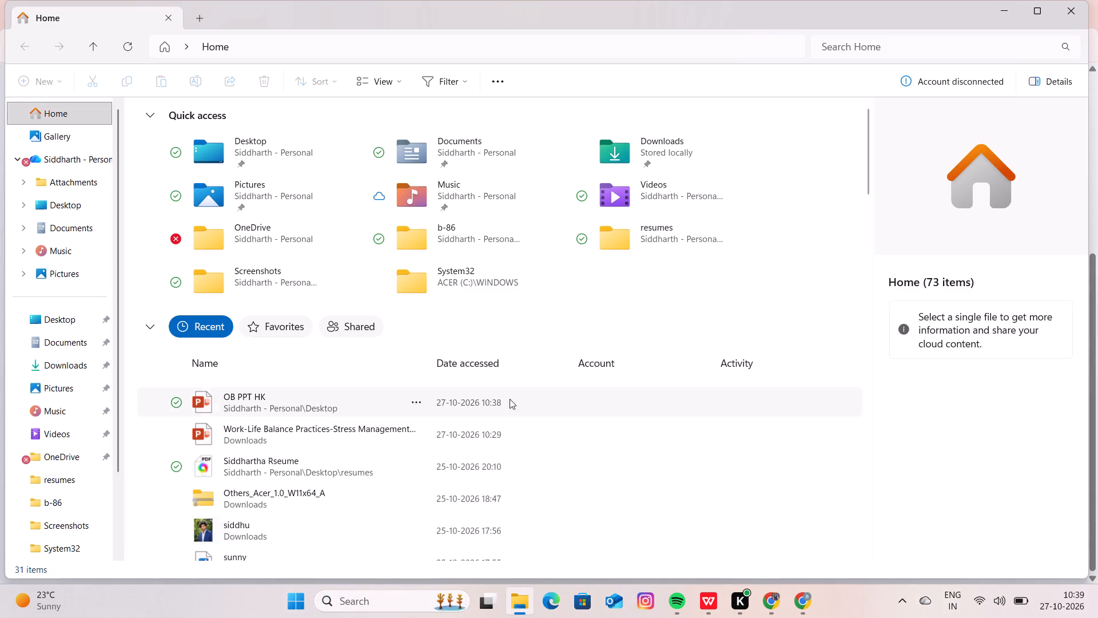
{"action": "double_click", "coordinate": [436, 396]}
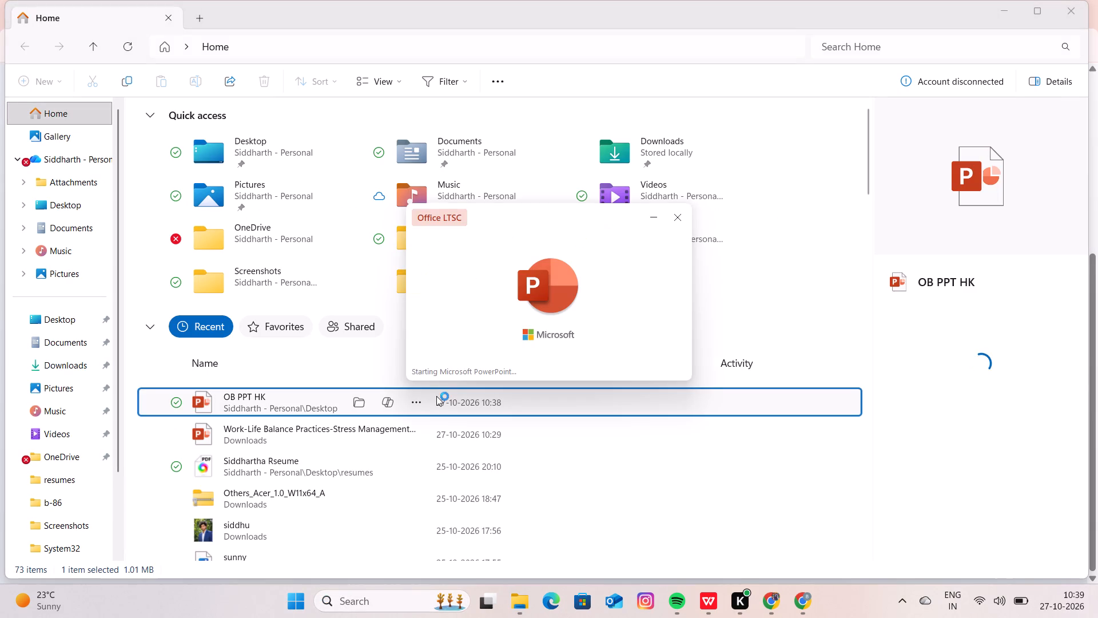
{"action": "scroll", "coordinate": [701, 345], "scroll_direction": "down", "scroll_amount": 3}
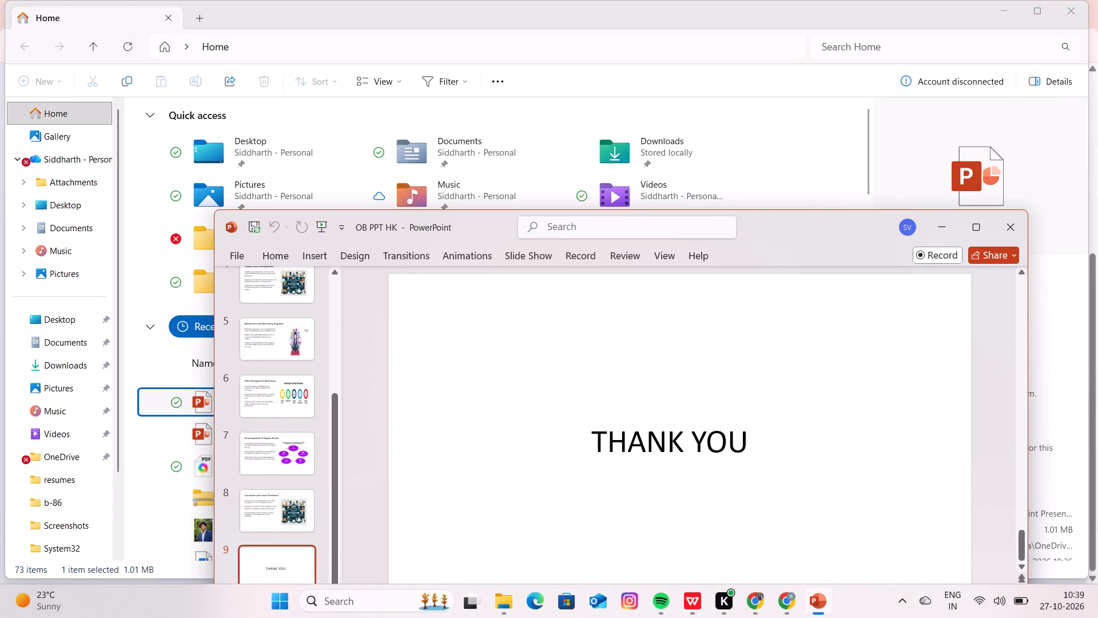
{"action": "left_click", "coordinate": [962, 231]}
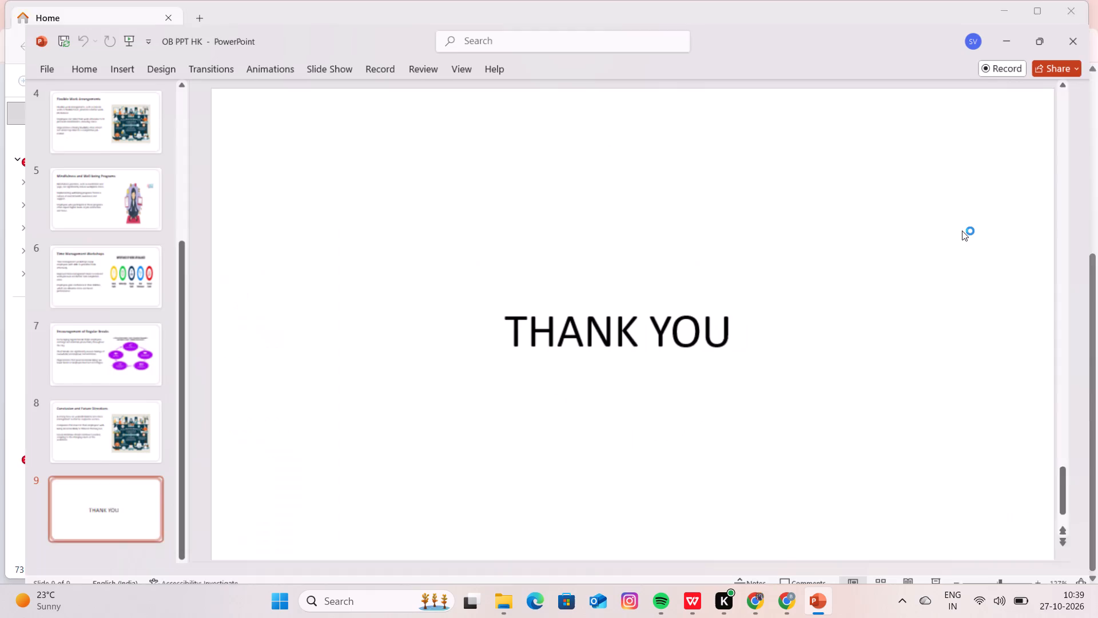
Delete the work-life obstacles diagram from slide 7, Encouragement of Regular Breaks.
{"action": "left_click", "coordinate": [106, 354]}
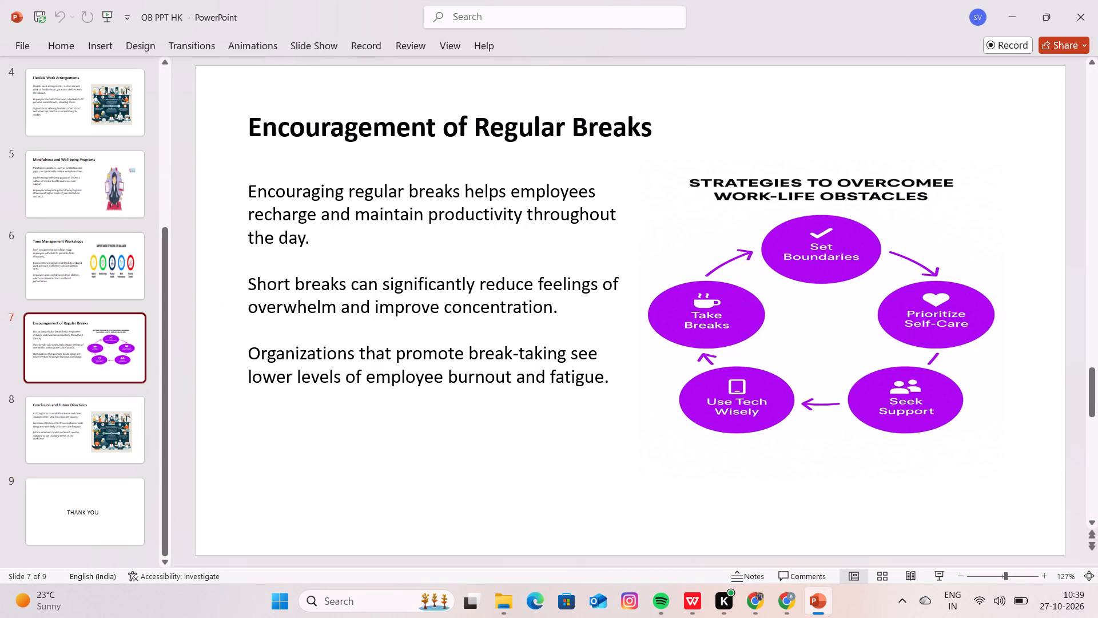
{"action": "left_click", "coordinate": [734, 264]}
{"action": "key", "text": "Delete"}
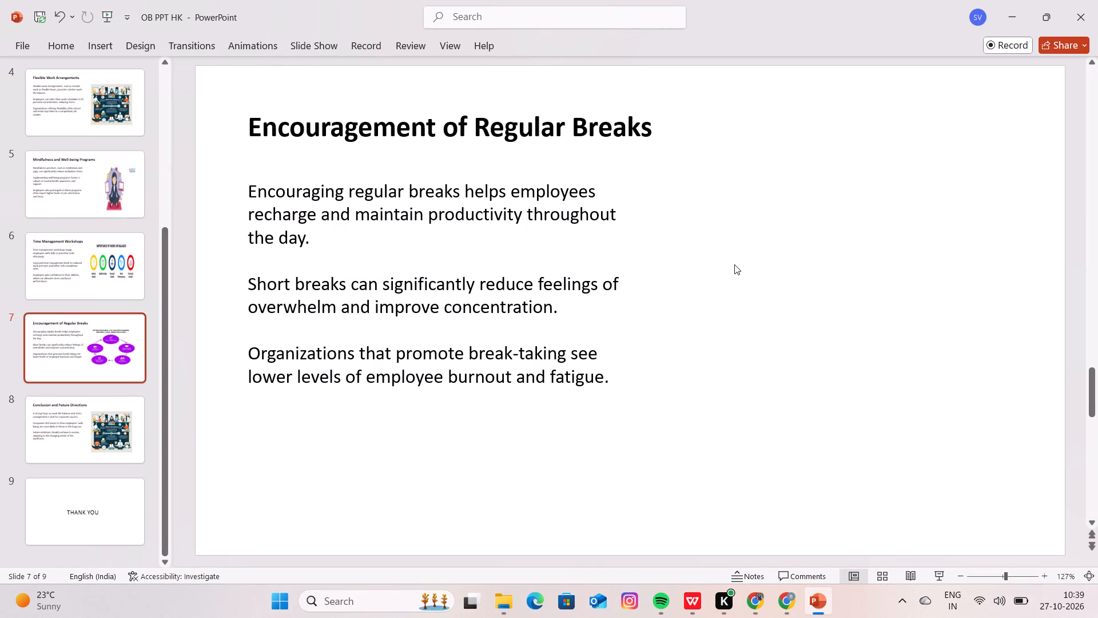
Delete the work-life balance illustration from slide 4, Flexible Work Arrangements.
{"action": "left_click", "coordinate": [125, 191]}
{"action": "left_click", "coordinate": [132, 113]}
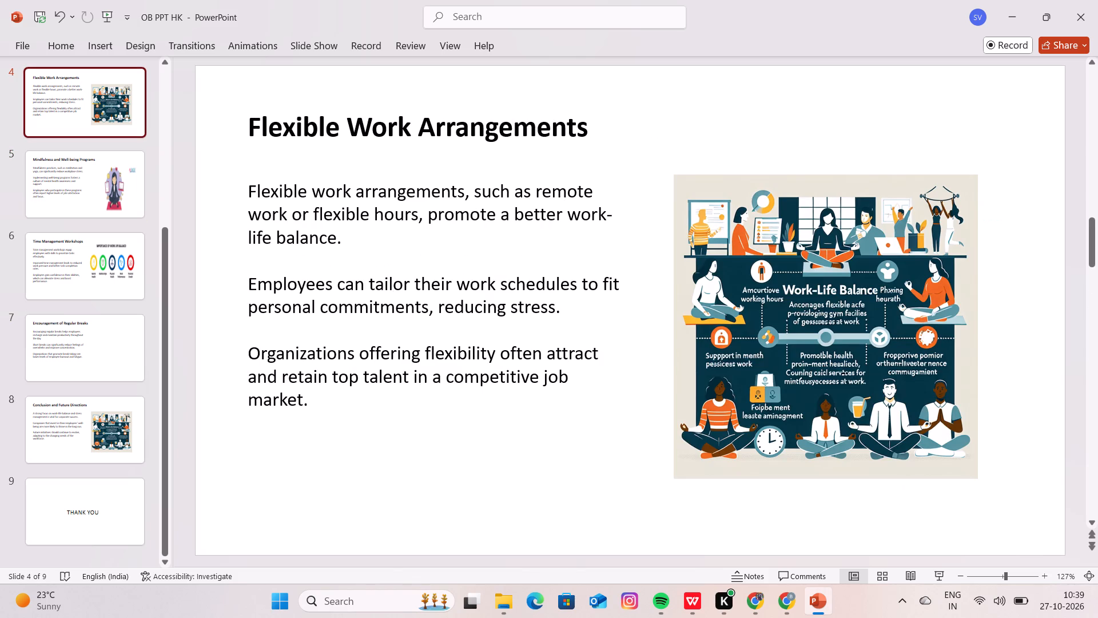
{"action": "left_click", "coordinate": [714, 252]}
{"action": "key", "text": "Delete"}
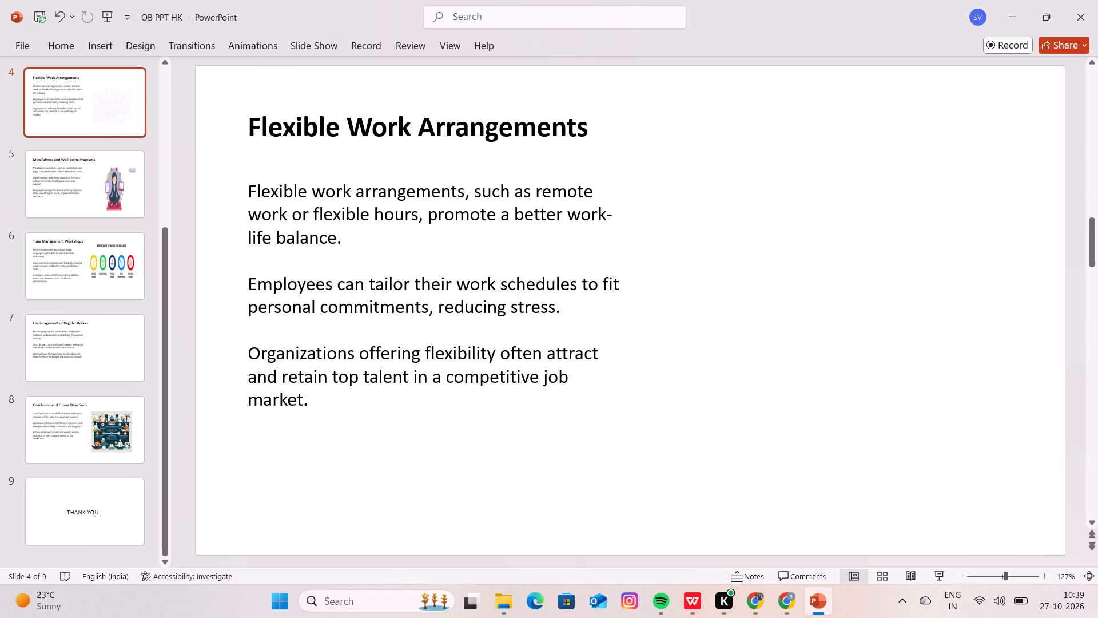
Compare the illustrations on slides 2 and 8, and delete the one on slide 8, Conclusion and Future Directions.
{"action": "scroll", "coordinate": [130, 259], "scroll_direction": "up", "scroll_amount": 6}
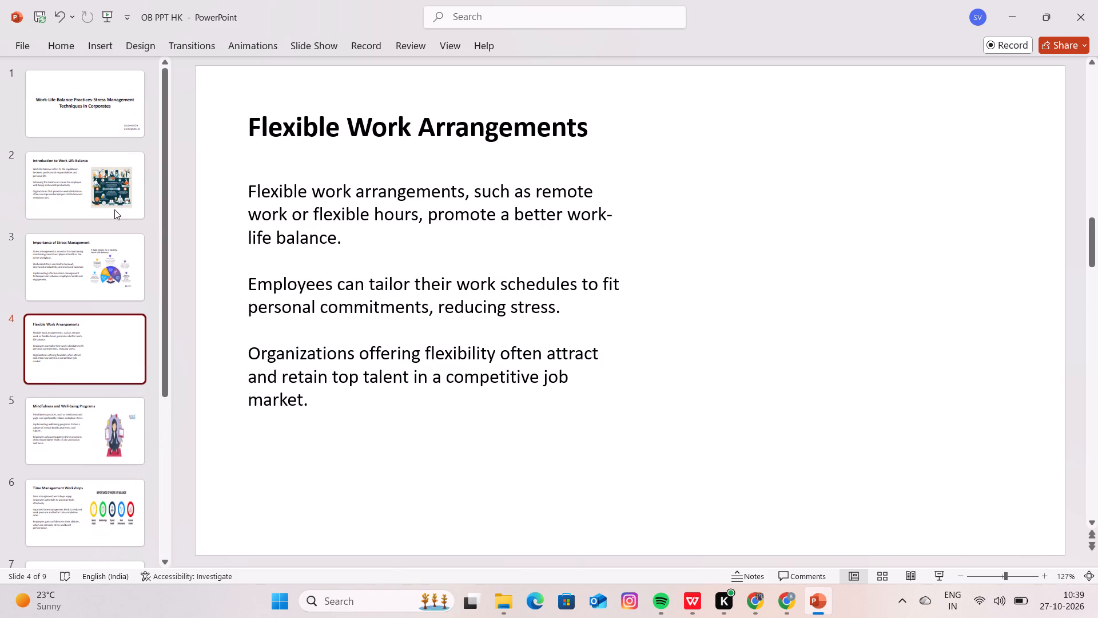
{"action": "left_click", "coordinate": [114, 209]}
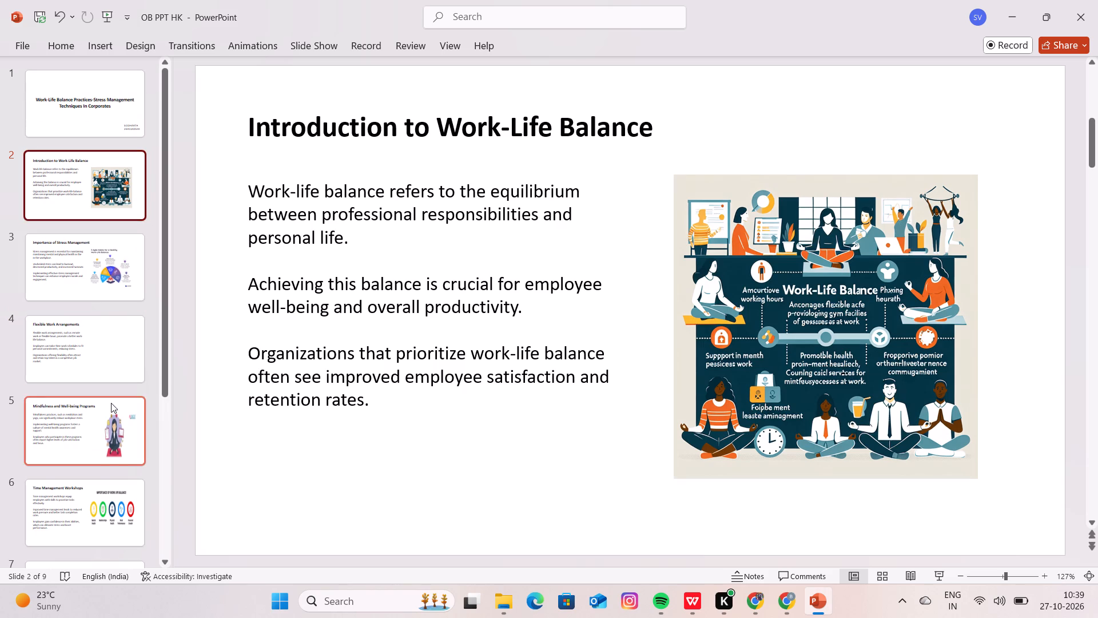
{"action": "scroll", "coordinate": [111, 403], "scroll_direction": "down", "scroll_amount": 2}
{"action": "left_click", "coordinate": [130, 437]}
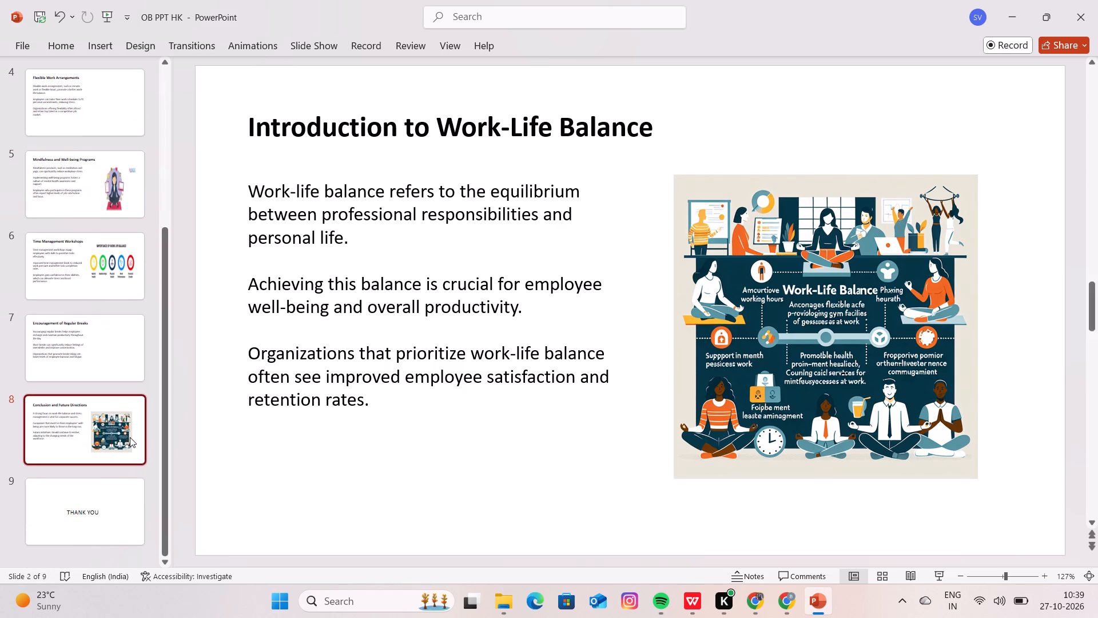
{"action": "scroll", "coordinate": [100, 250], "scroll_direction": "up", "scroll_amount": 8}
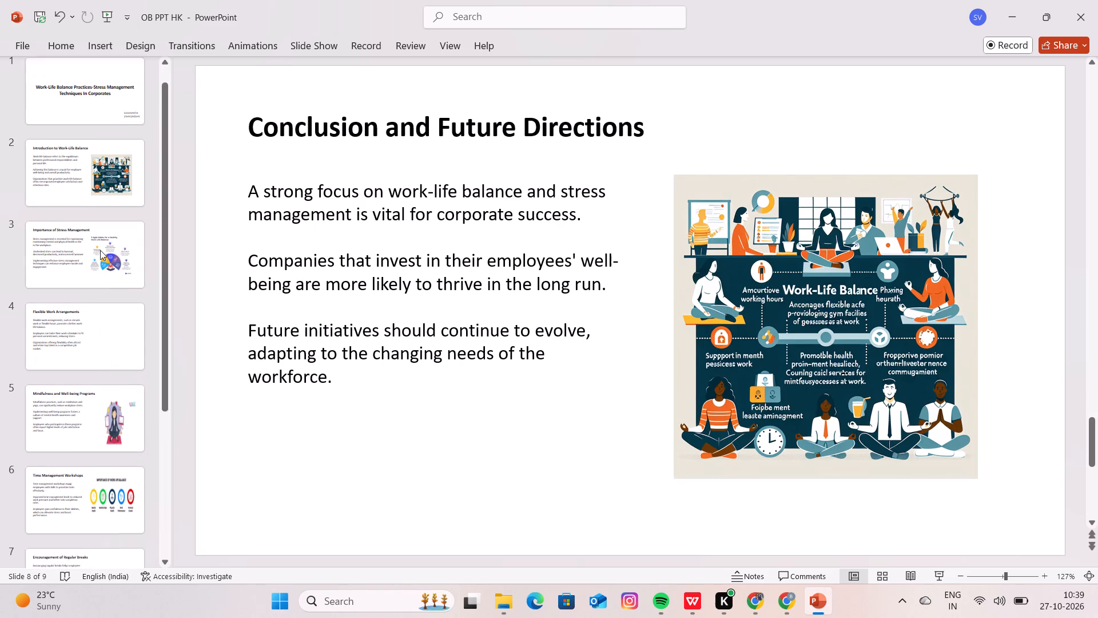
{"action": "scroll", "coordinate": [100, 250], "scroll_direction": "down", "scroll_amount": 3}
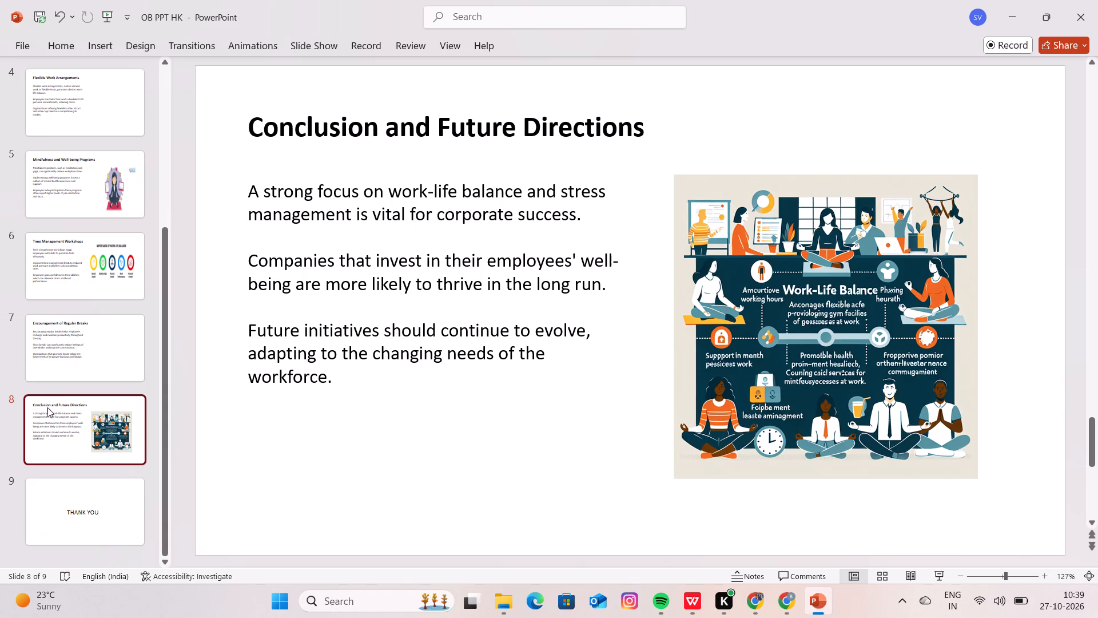
{"action": "left_click", "coordinate": [75, 441]}
{"action": "left_click", "coordinate": [768, 390]}
{"action": "key", "text": "Delete"}
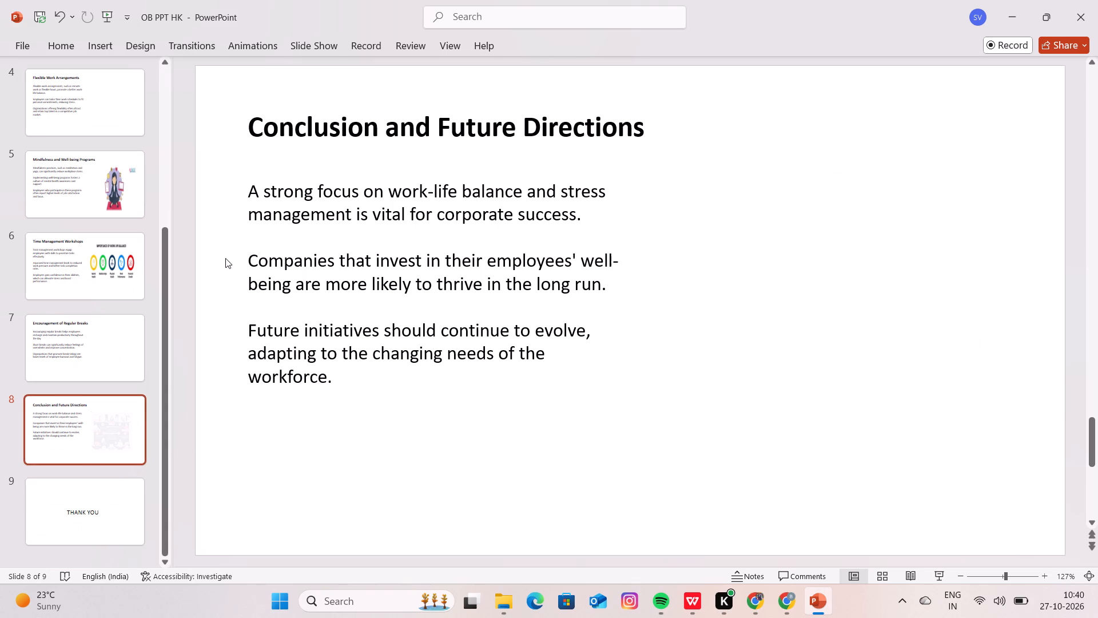
Delete the meditating woman picture from slide 5, Mindfulness and Well-being Programs.
{"action": "scroll", "coordinate": [93, 196], "scroll_direction": "up", "scroll_amount": 2}
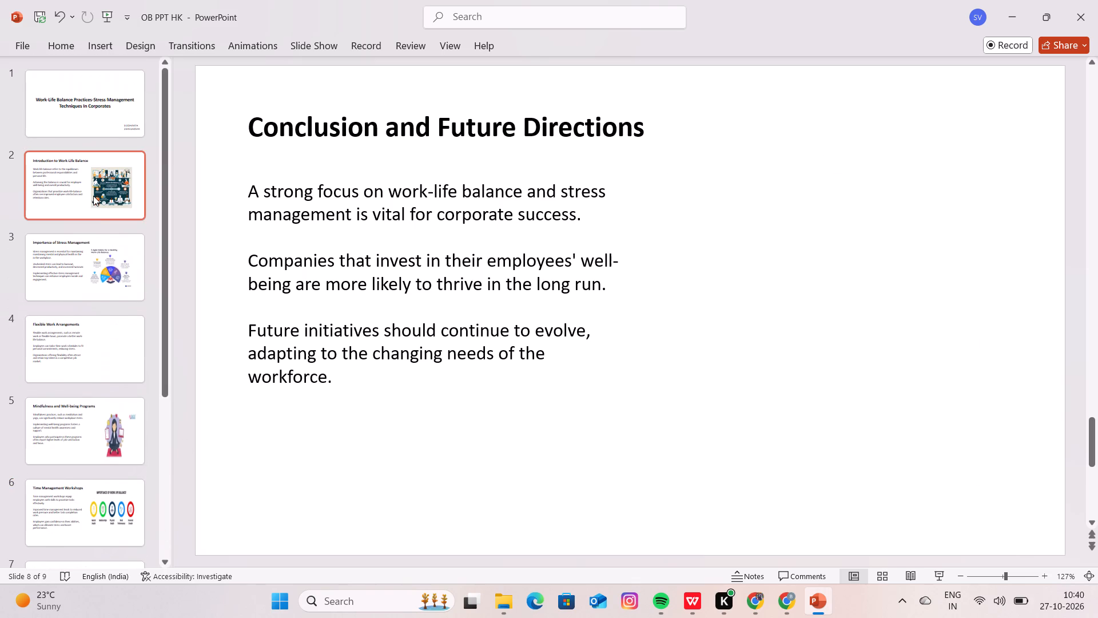
{"action": "left_click", "coordinate": [112, 196]}
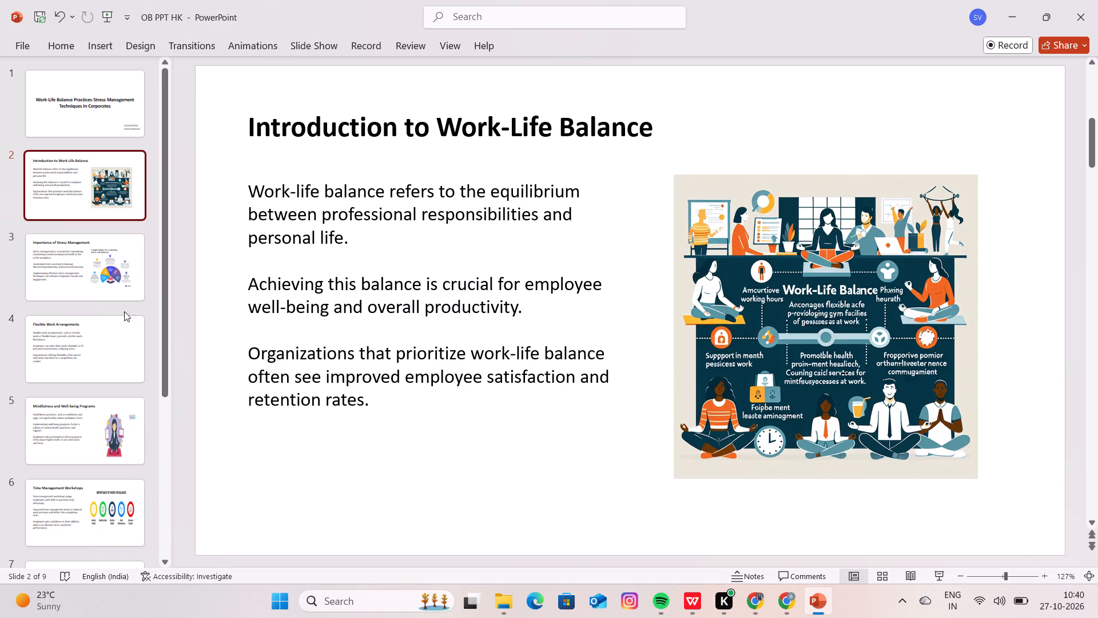
{"action": "left_click", "coordinate": [117, 504]}
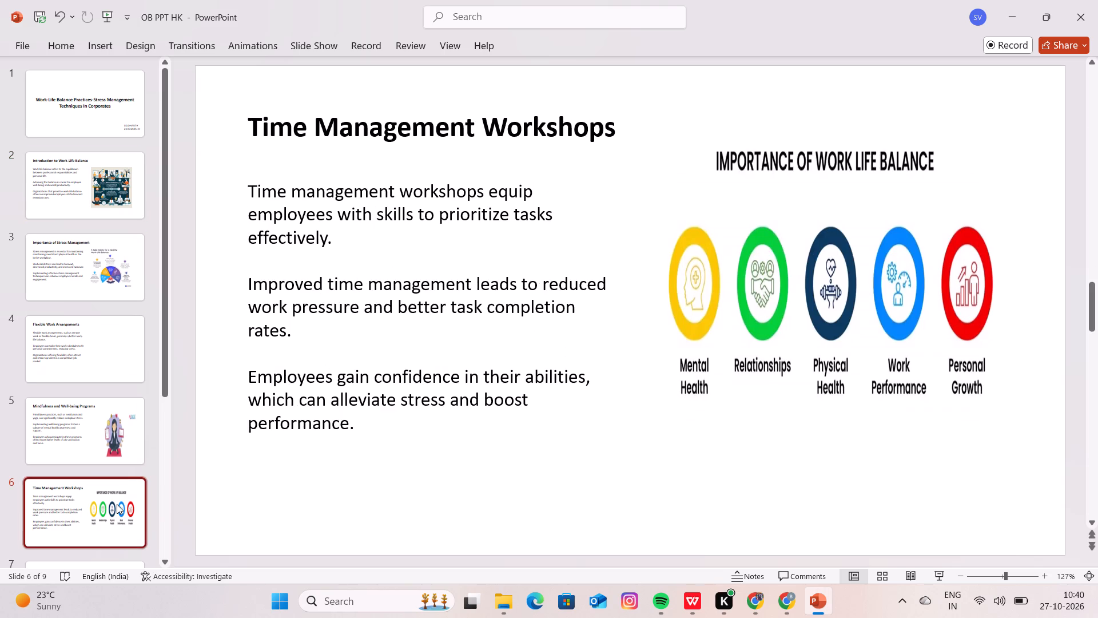
{"action": "left_click", "coordinate": [113, 451]}
{"action": "left_click", "coordinate": [833, 237]}
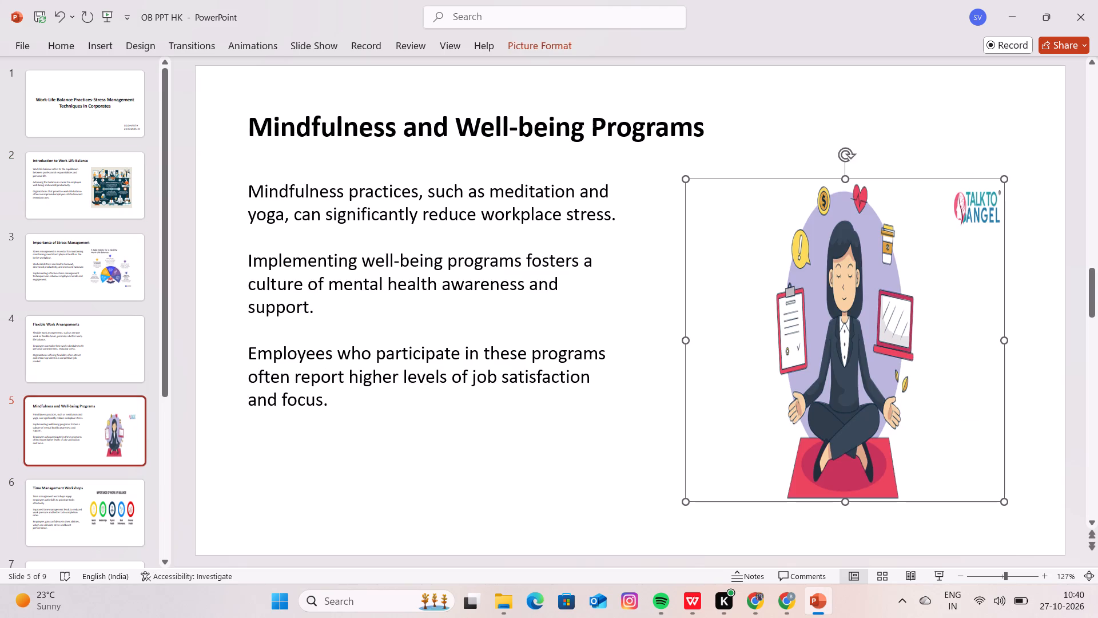
{"action": "key", "text": "Delete"}
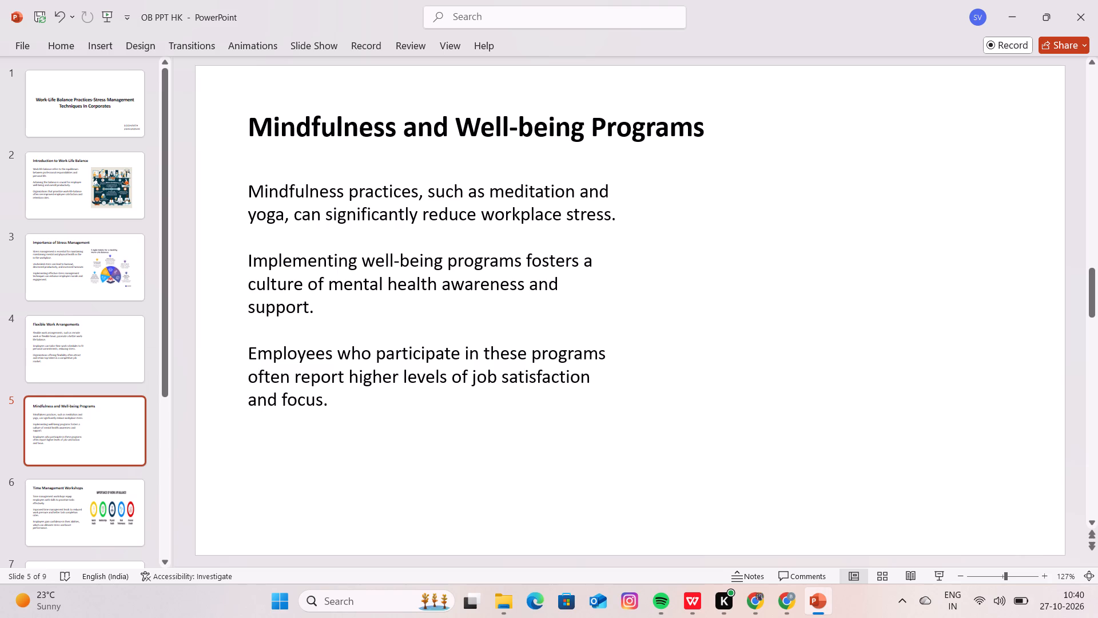
Enlarge the body text box on slide 4, Flexible Work Arrangements, into the empty space beside and below it.
{"action": "left_click", "coordinate": [133, 338]}
{"action": "left_click", "coordinate": [492, 313]}
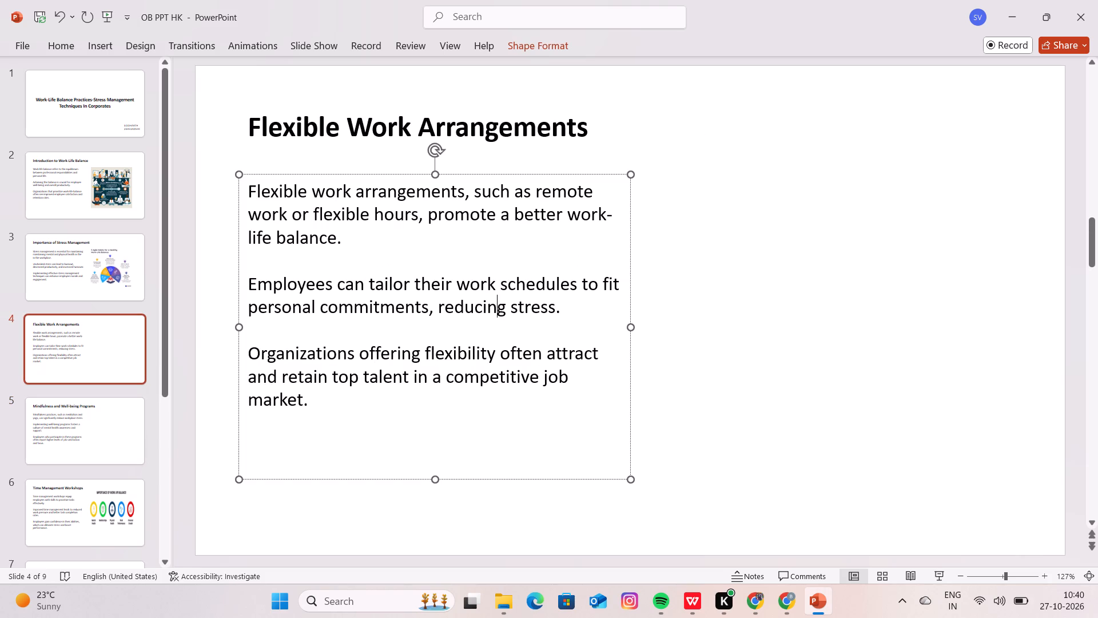
{"action": "left_click_drag", "start_coordinate": [632, 476], "coordinate": [914, 523]}
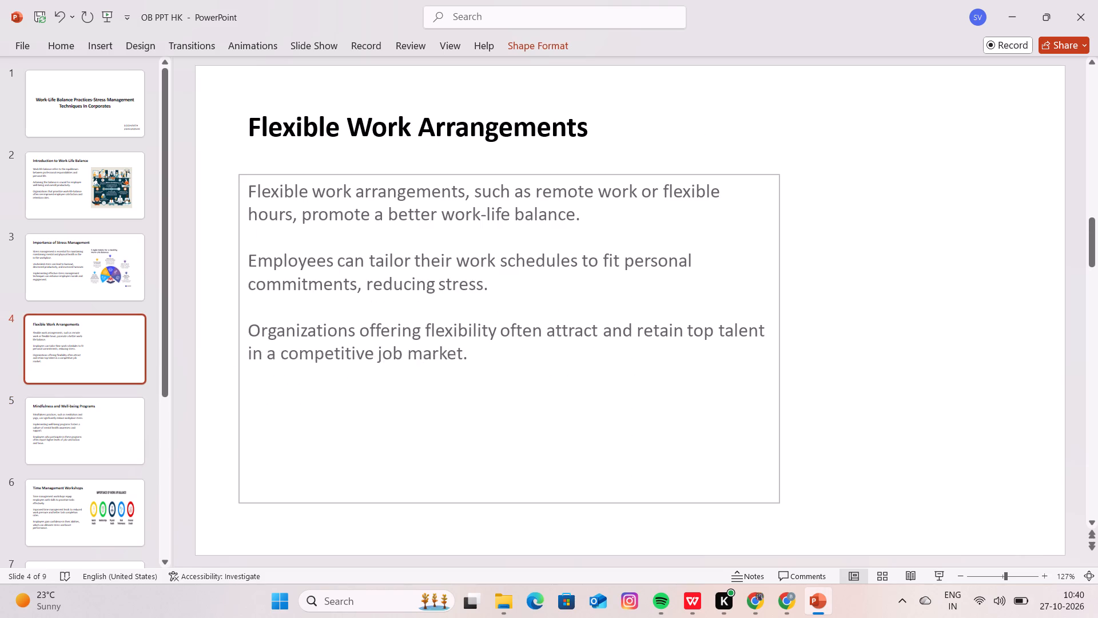
{"action": "left_click_drag", "start_coordinate": [914, 523], "coordinate": [930, 529]}
Enlarge the body text box on slide 5, Mindfulness and Well-being Programs, into the space left by the picture.
{"action": "left_click", "coordinate": [75, 410]}
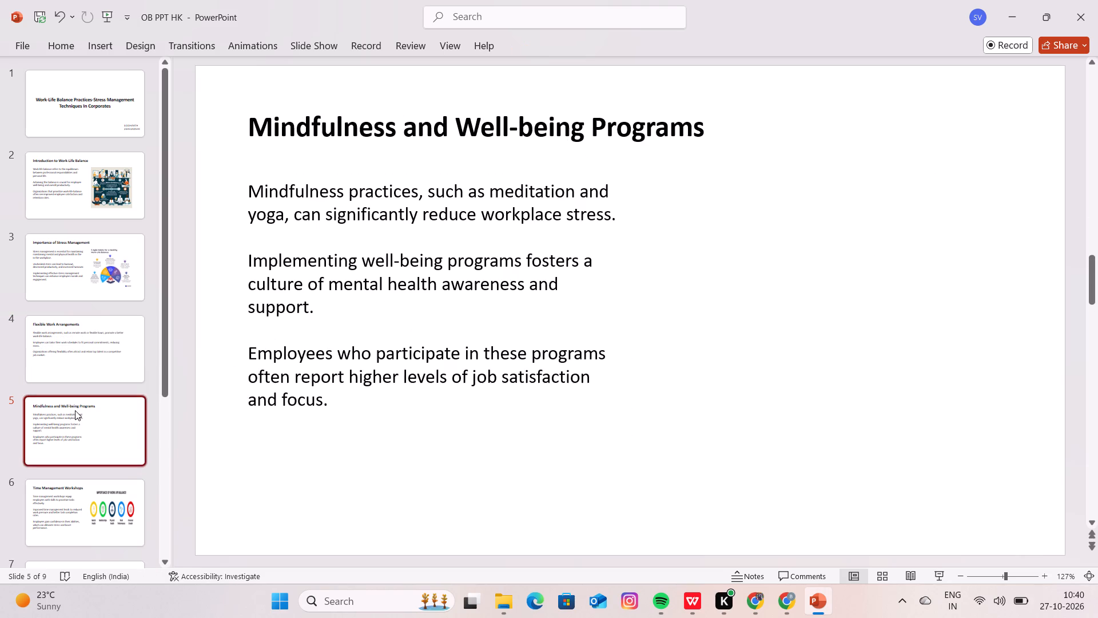
{"action": "left_click", "coordinate": [356, 338]}
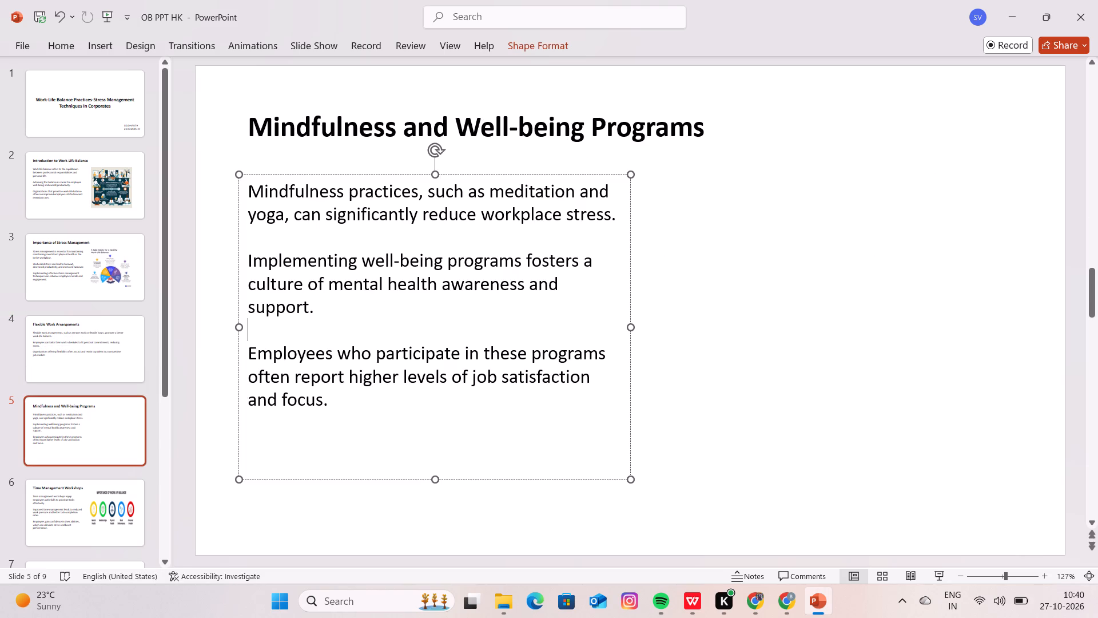
{"action": "left_click_drag", "start_coordinate": [628, 480], "coordinate": [844, 529]}
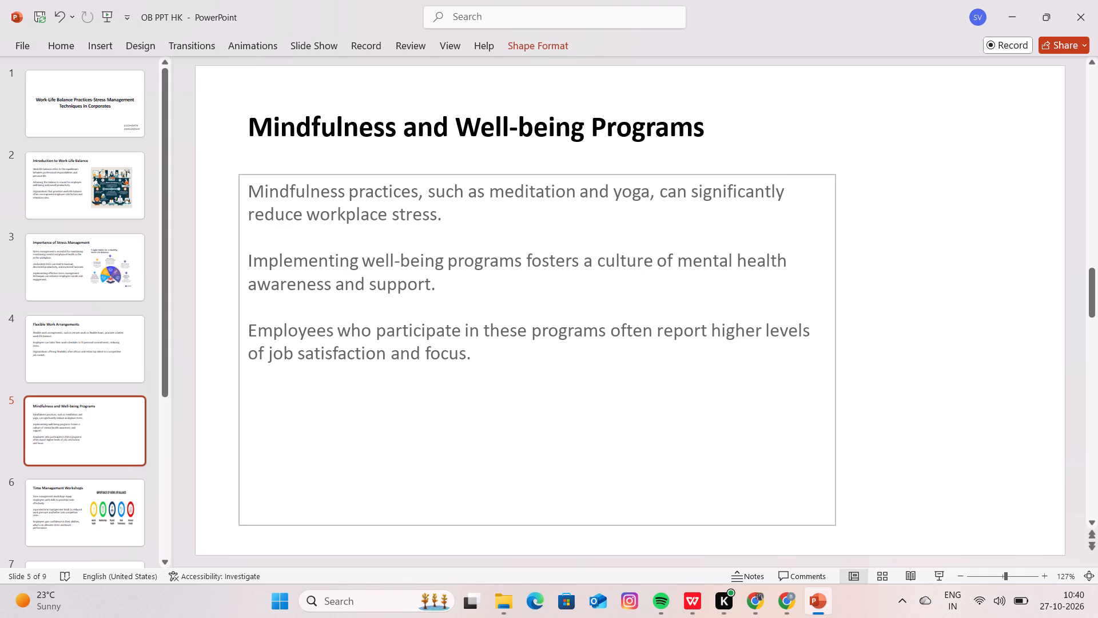
Widen the body text box on slide 5, Mindfulness and Well-being Programs, slightly further into the empty space.
{"action": "left_click_drag", "start_coordinate": [844, 529], "coordinate": [859, 534]}
Enlarge the body text box on slide 8, Conclusion and Future Directions, into the empty space beside and below it.
{"action": "scroll", "coordinate": [75, 483], "scroll_direction": "down", "scroll_amount": 1}
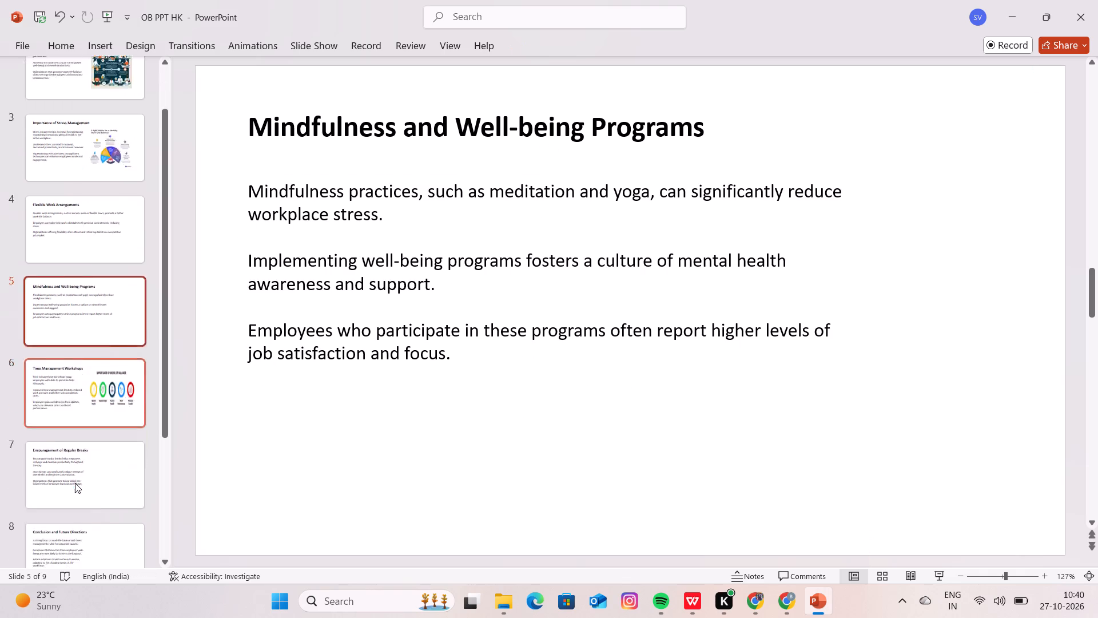
{"action": "scroll", "coordinate": [75, 483], "scroll_direction": "down", "scroll_amount": 2}
{"action": "left_click", "coordinate": [97, 416]}
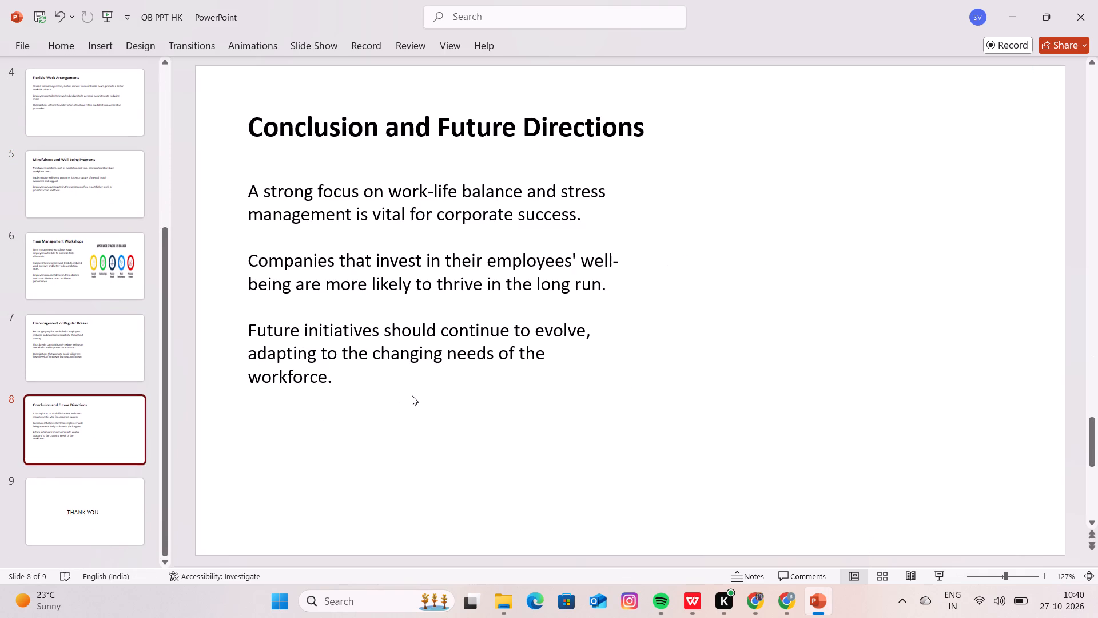
{"action": "left_click", "coordinate": [412, 395]}
{"action": "left_click", "coordinate": [487, 356]}
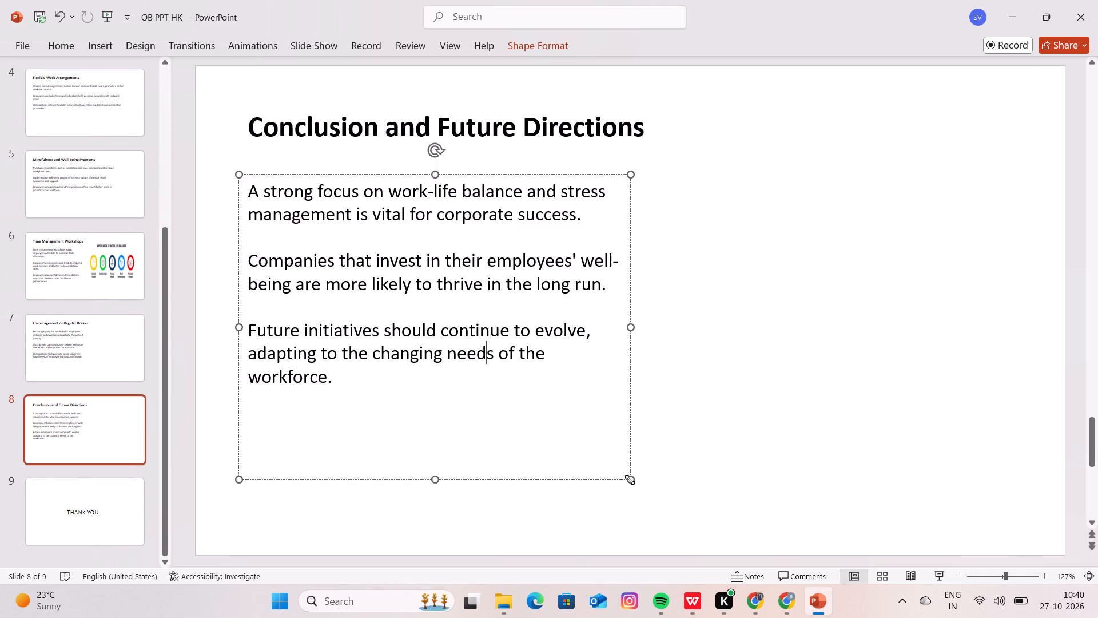
{"action": "left_click_drag", "start_coordinate": [630, 480], "coordinate": [932, 524]}
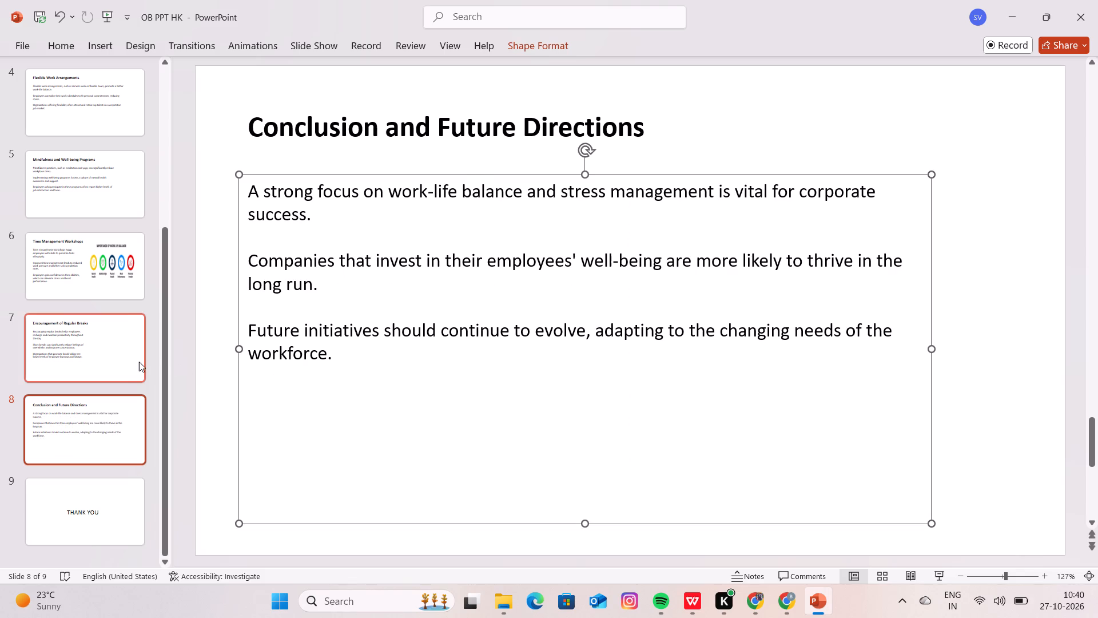
Shift the body text box on slide 7, Encouragement of Regular Breaks, slightly upward and enlarge it into the empty space beside it.
{"action": "left_click", "coordinate": [139, 361]}
{"action": "left_click", "coordinate": [293, 358]}
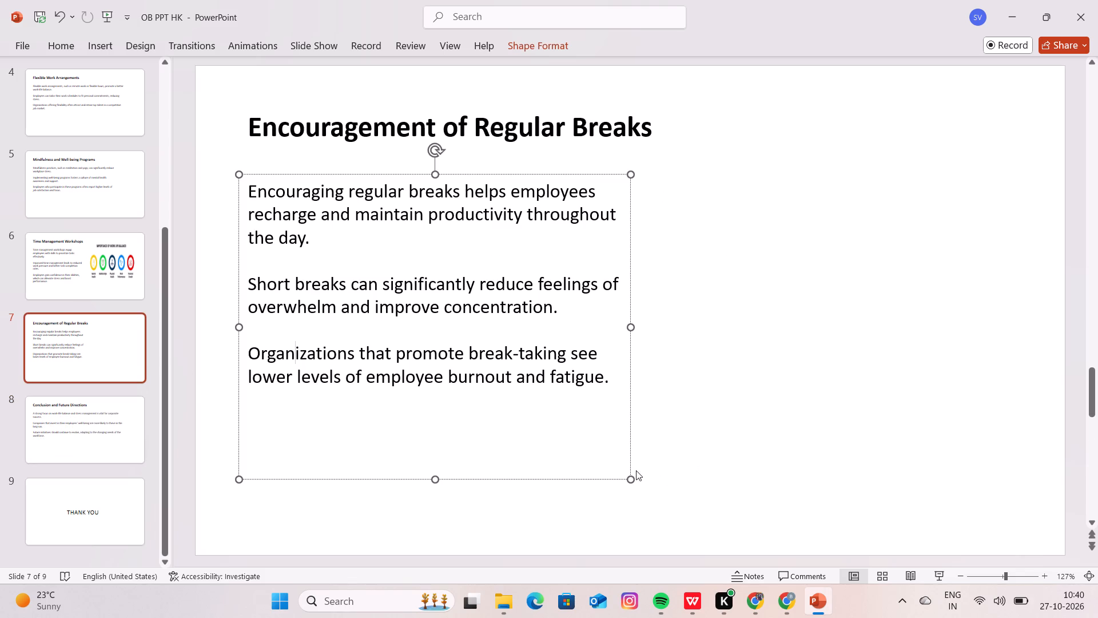
{"action": "left_click_drag", "start_coordinate": [634, 474], "coordinate": [676, 466]}
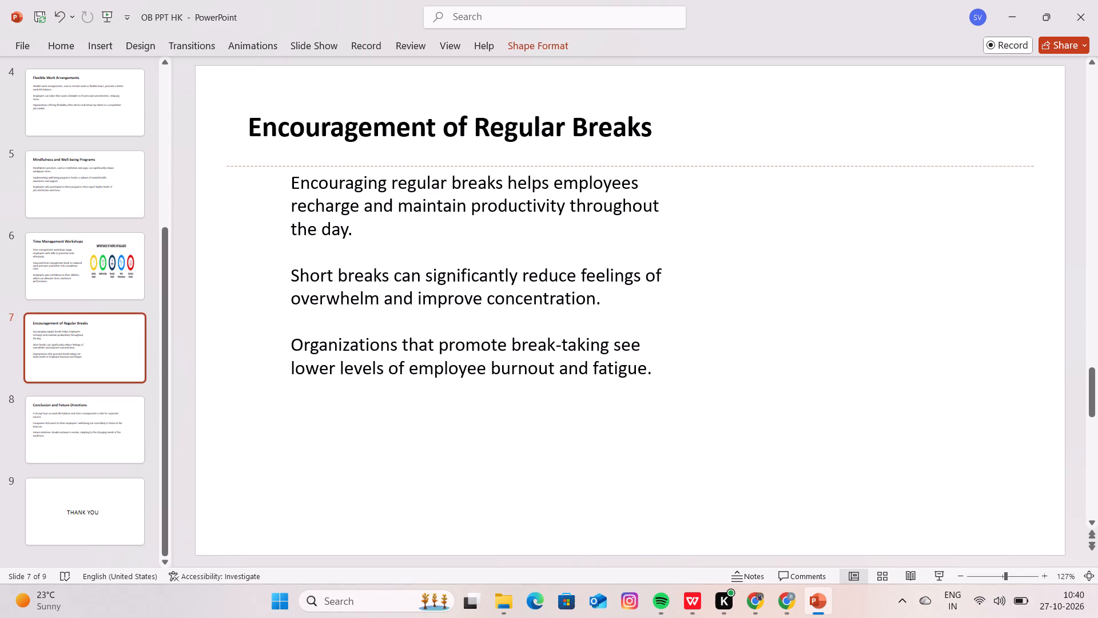
{"action": "left_click_drag", "start_coordinate": [676, 466], "coordinate": [640, 465]}
{"action": "left_click", "coordinate": [591, 413]}
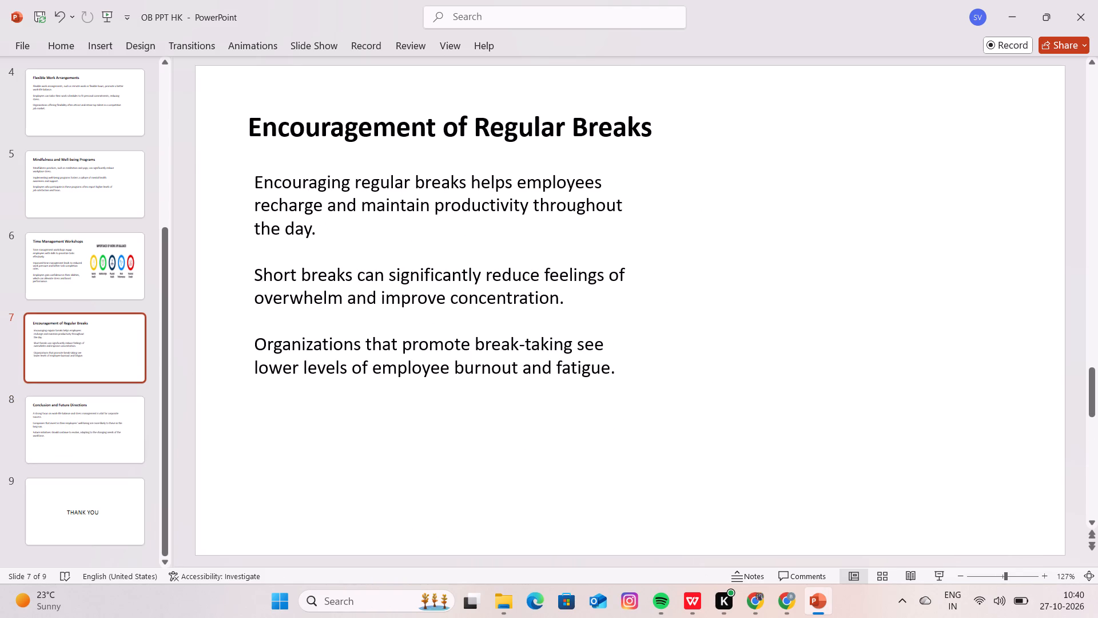
{"action": "left_click_drag", "start_coordinate": [583, 362], "coordinate": [638, 473]}
{"action": "left_click", "coordinate": [638, 473]}
{"action": "left_click_drag", "start_coordinate": [638, 473], "coordinate": [715, 478]}
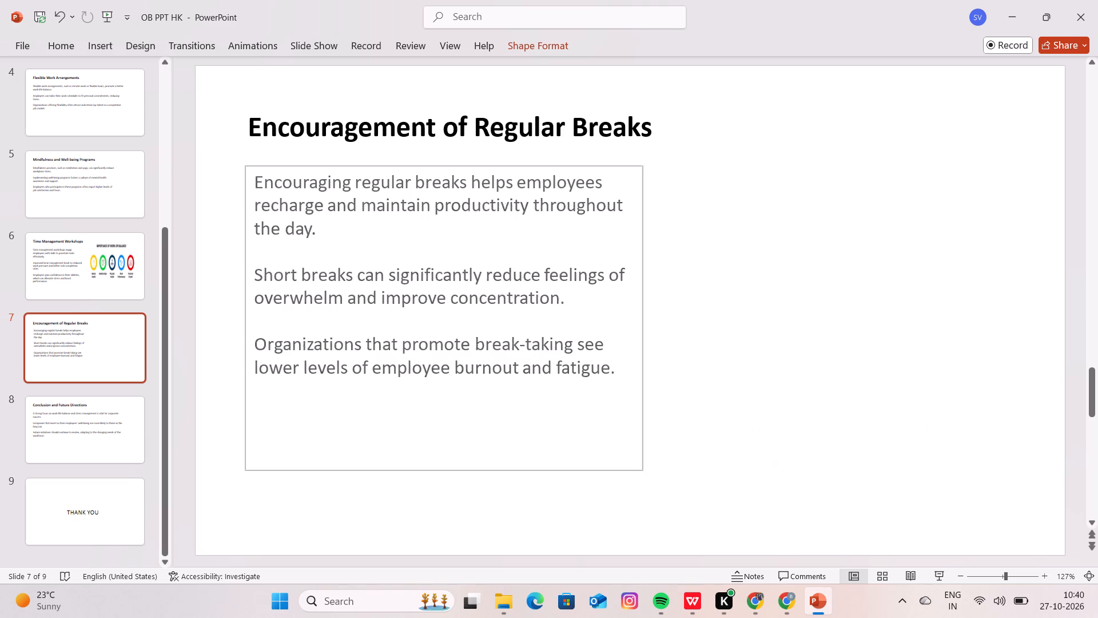
{"action": "left_click_drag", "start_coordinate": [715, 478], "coordinate": [874, 500]}
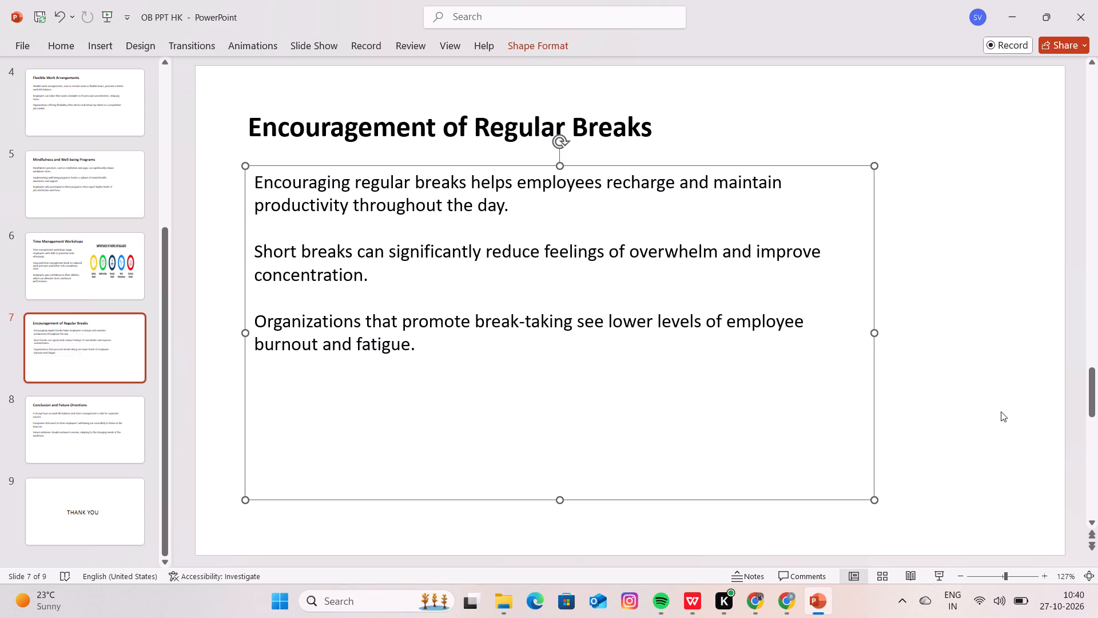
{"action": "left_click", "coordinate": [1001, 411]}
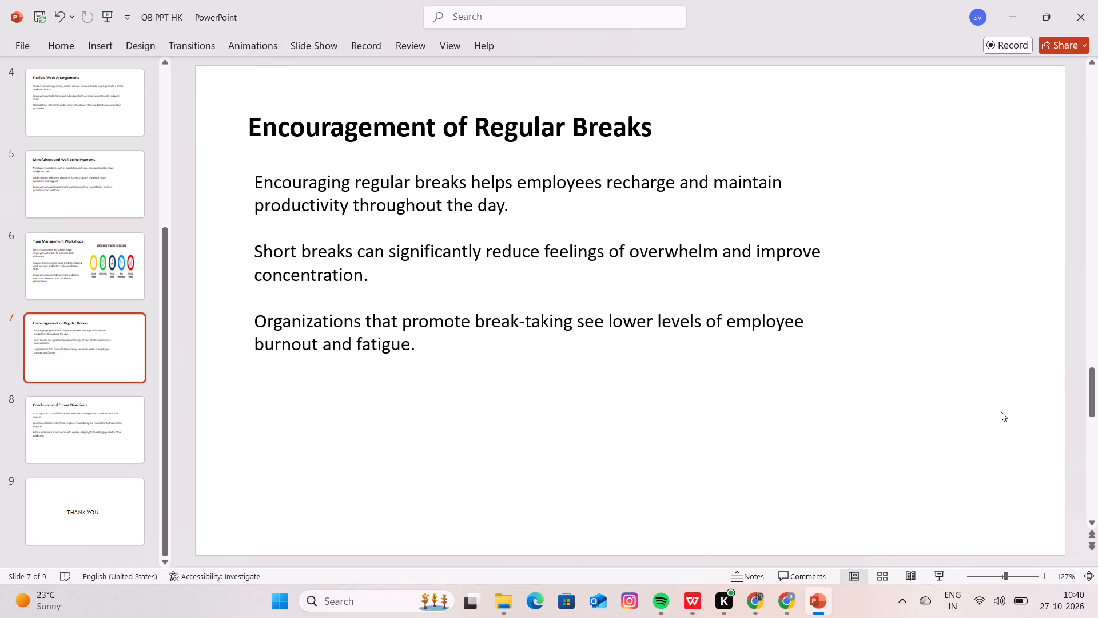
Save the edited presentation.
{"action": "key", "text": "ctrl+s"}
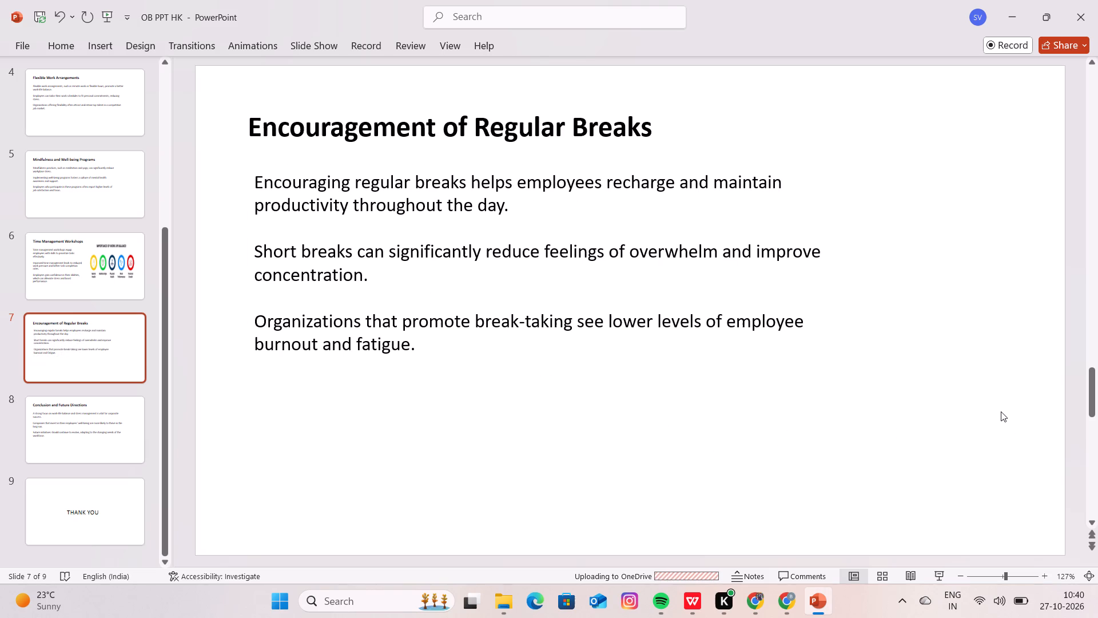
{"action": "key", "text": "ctrl+s"}
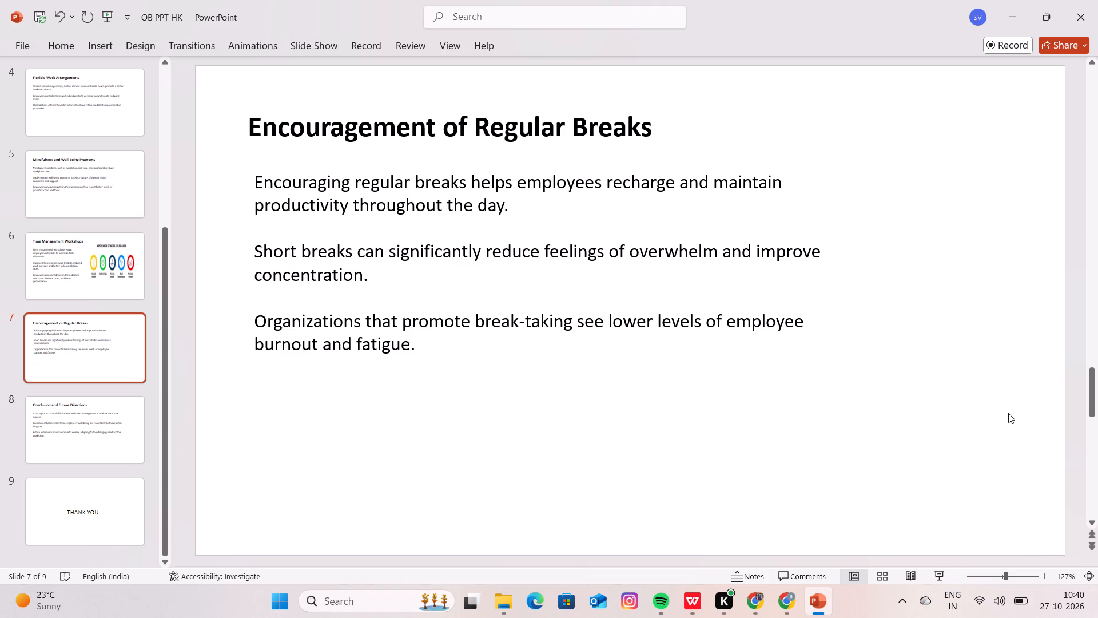
Switch to the Google Form in Chrome and try to upload OB PPT HK from the Desktop folder.
{"action": "left_click", "coordinate": [797, 604]}
{"action": "left_click", "coordinate": [547, 421]}
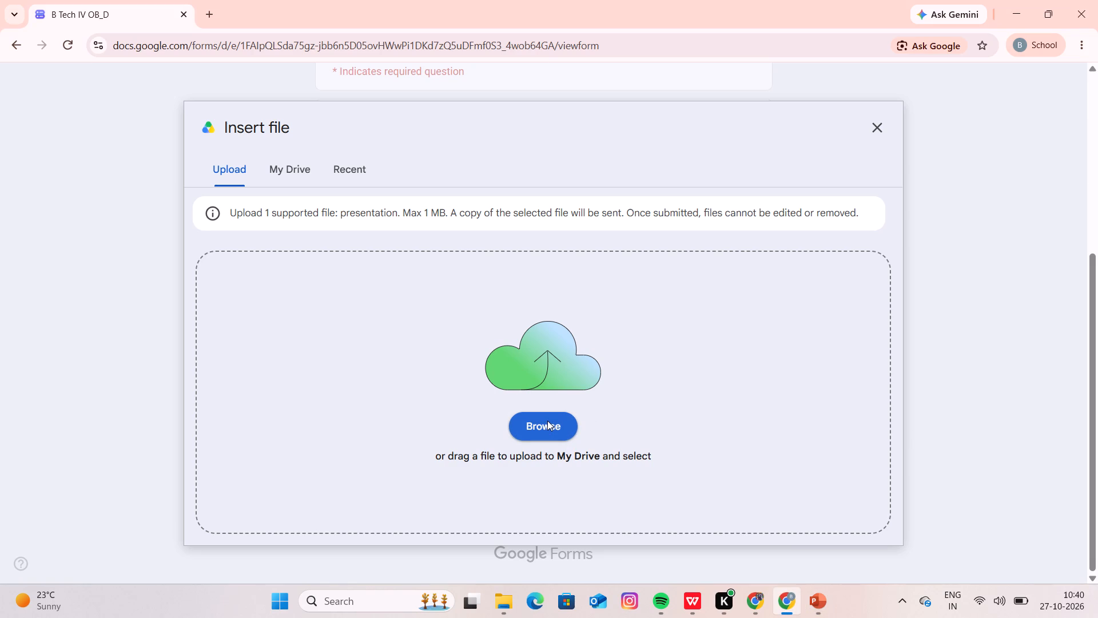
{"action": "scroll", "coordinate": [262, 181], "scroll_direction": "down", "scroll_amount": 4}
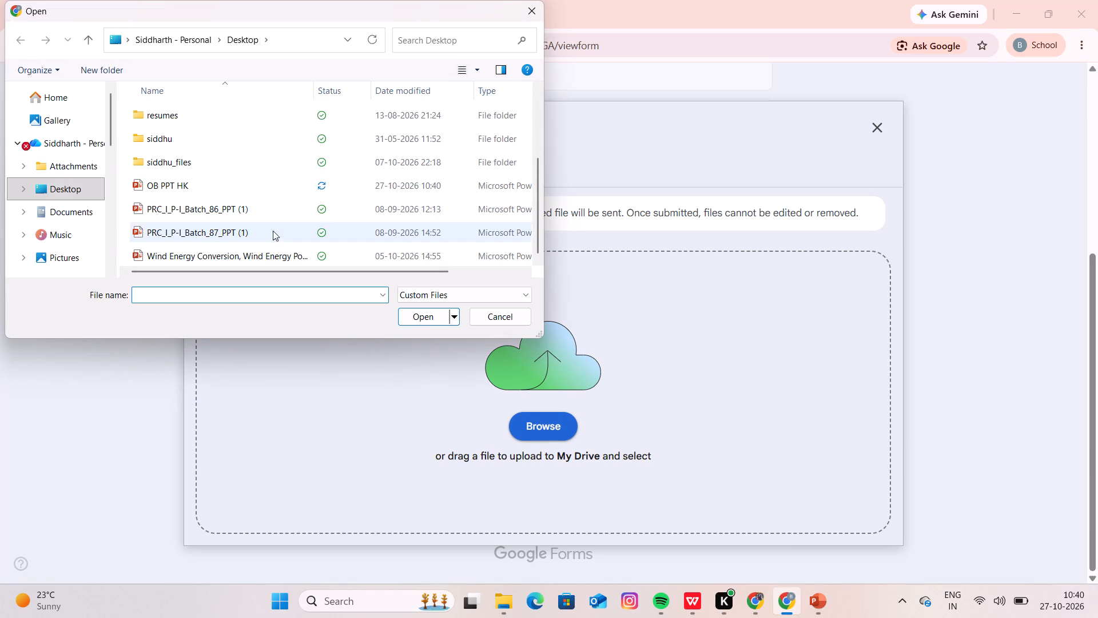
{"action": "left_click", "coordinate": [258, 173]}
{"action": "left_click", "coordinate": [253, 183]}
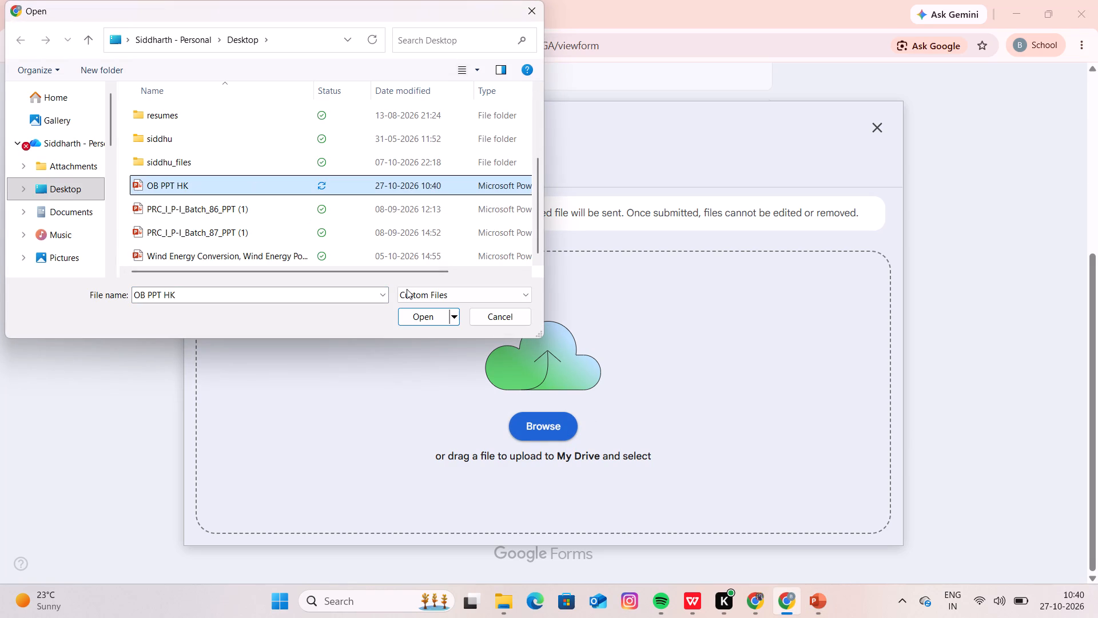
{"action": "left_click", "coordinate": [410, 317]}
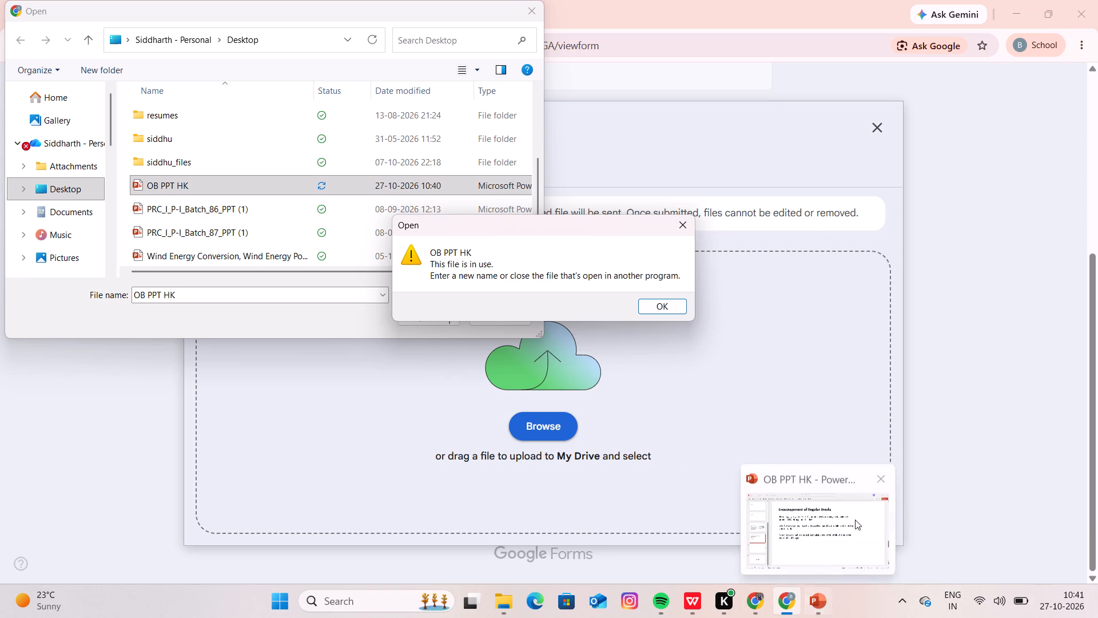
Close the OB PPT HK presentation in PowerPoint and upload the file to the form's PPT question.
{"action": "left_click", "coordinate": [878, 475]}
{"action": "left_click", "coordinate": [660, 308]}
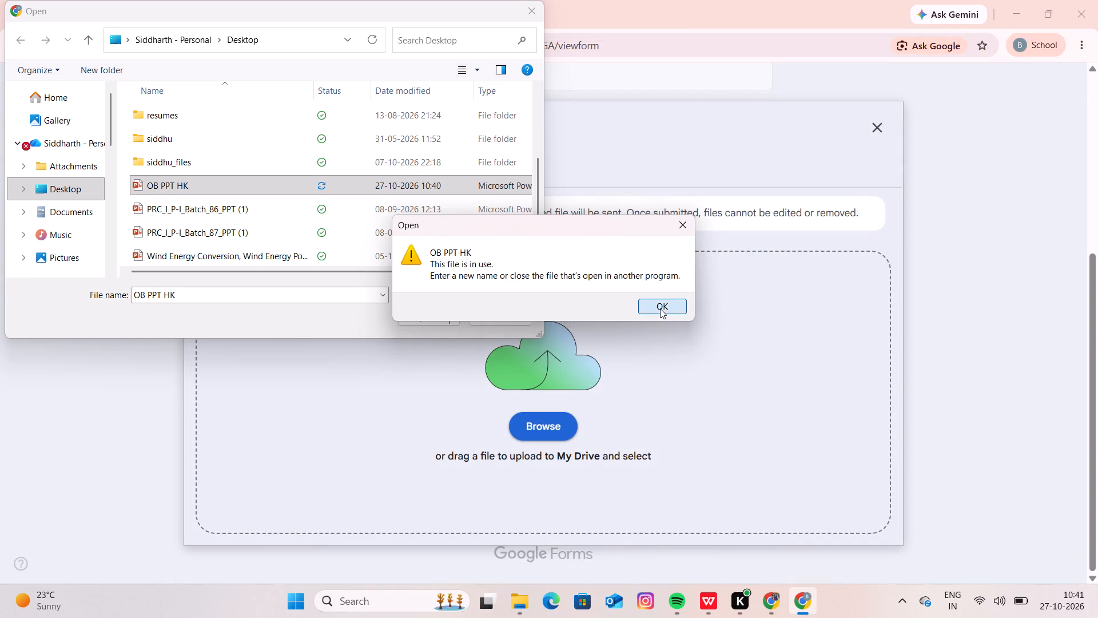
{"action": "left_click", "coordinate": [421, 316]}
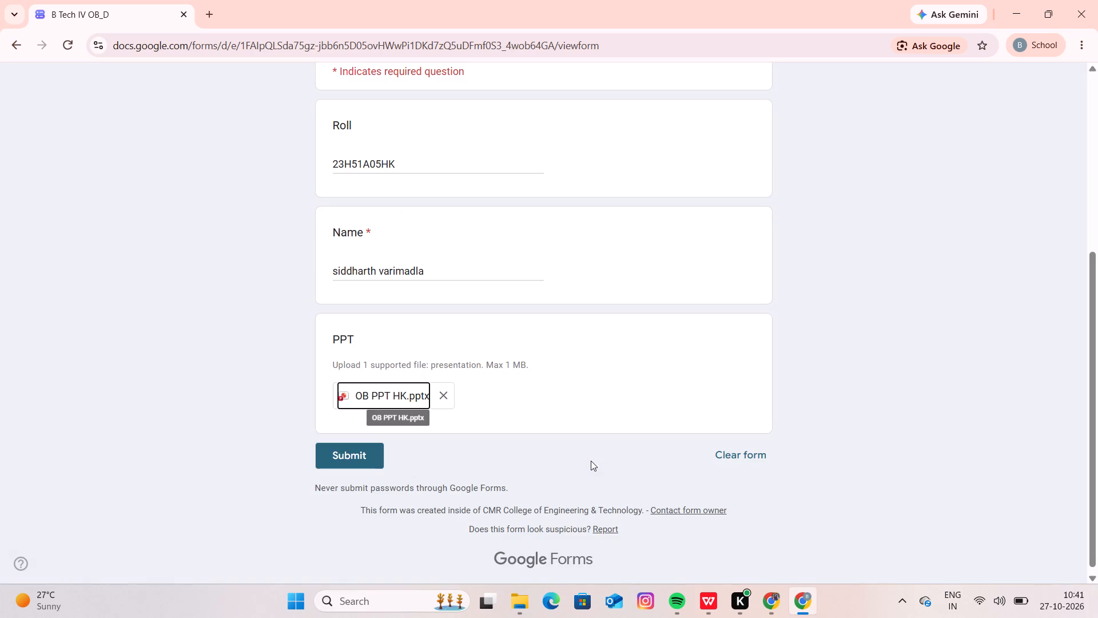
Submit the completed B Tech IV OB_D form with the attached presentation.
{"action": "left_click", "coordinate": [357, 455]}
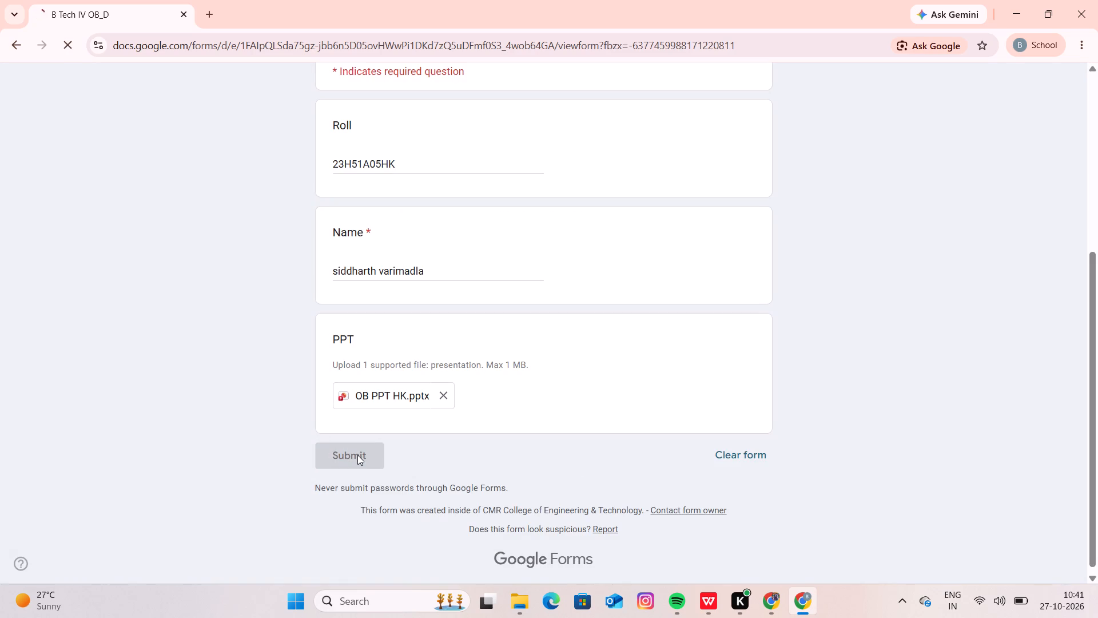
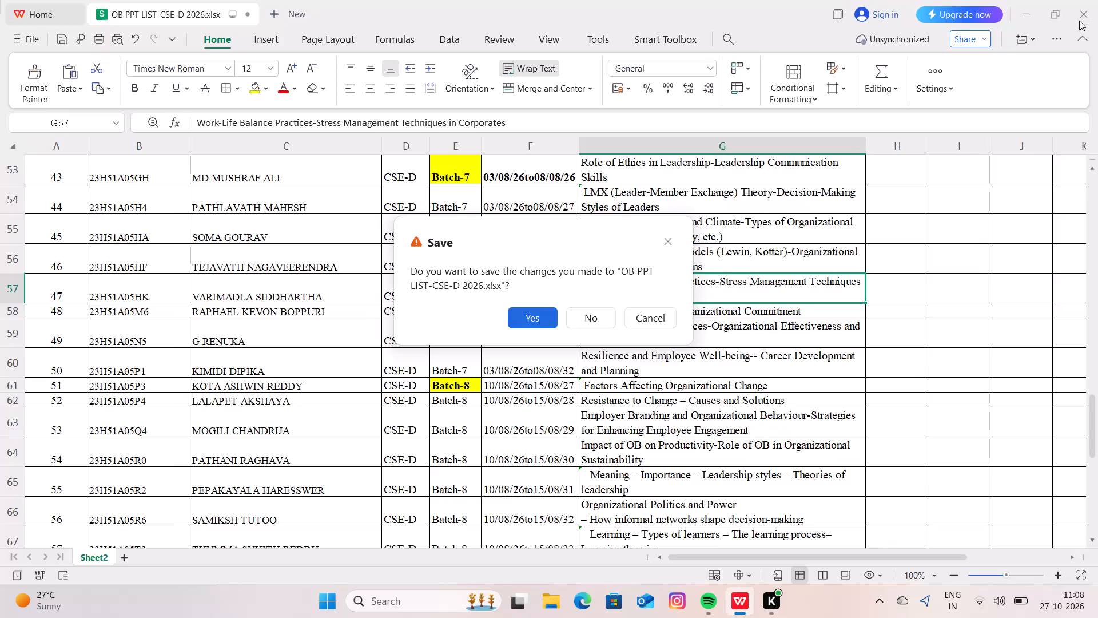
Close the OB PPT LIST-CSE-D 2026.xlsx workbook without saving the changes.
{"action": "left_click_drag", "start_coordinate": [1079, 21], "coordinate": [1089, 6]}
{"action": "left_click", "coordinate": [1089, 6]}
{"action": "left_click_drag", "start_coordinate": [1089, 6], "coordinate": [738, 607]}
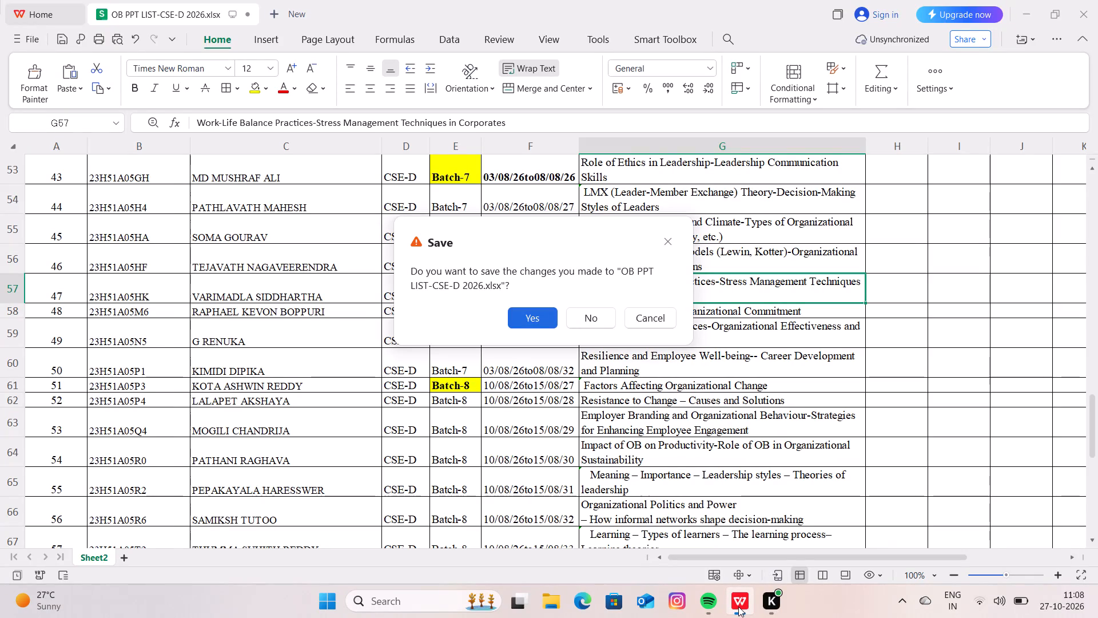
{"action": "left_click_drag", "start_coordinate": [738, 607], "coordinate": [592, 320]}
{"action": "left_click", "coordinate": [592, 320]}
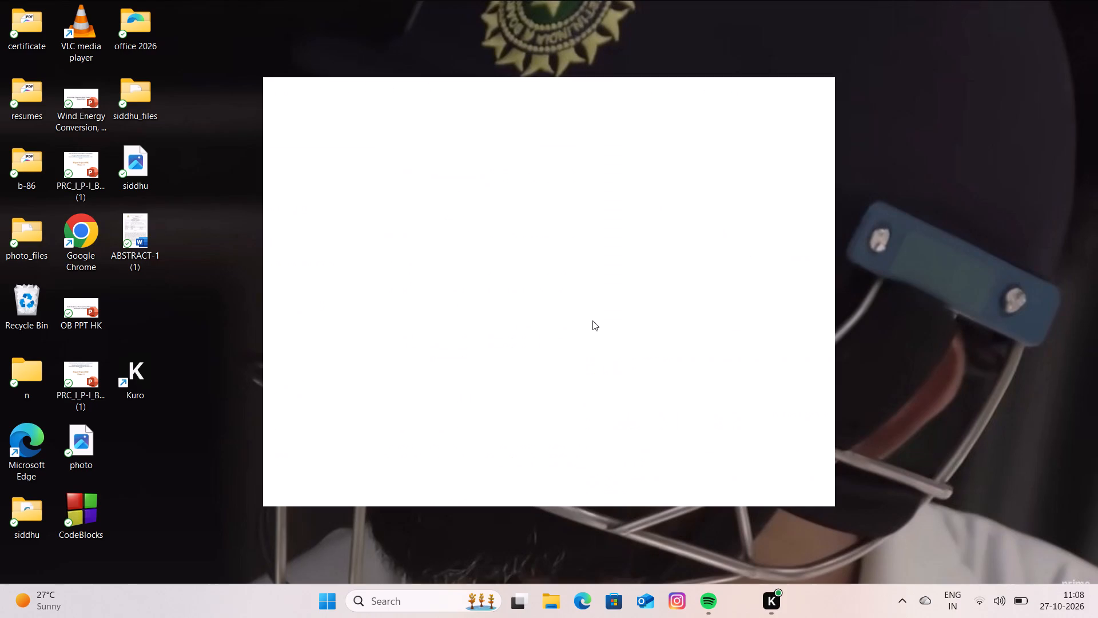